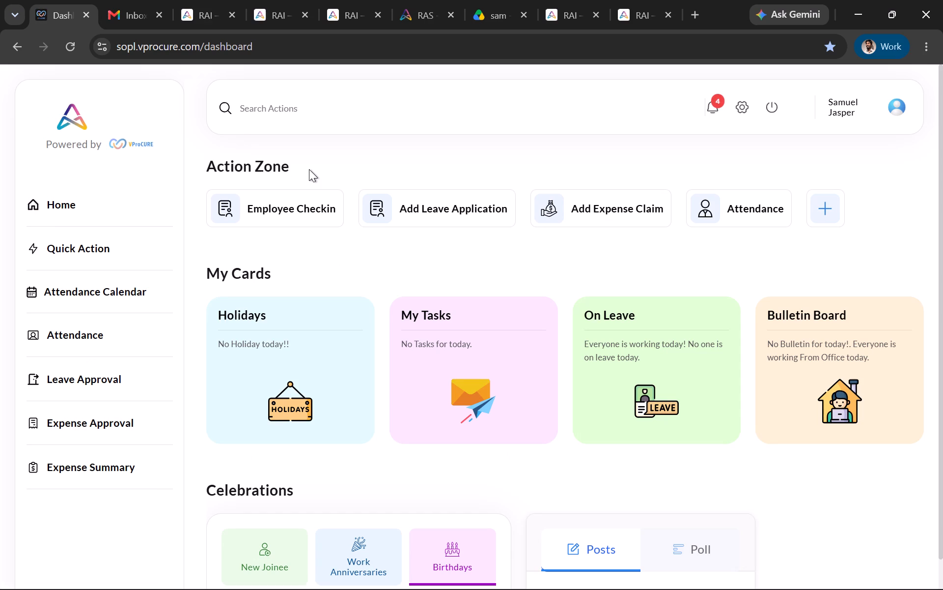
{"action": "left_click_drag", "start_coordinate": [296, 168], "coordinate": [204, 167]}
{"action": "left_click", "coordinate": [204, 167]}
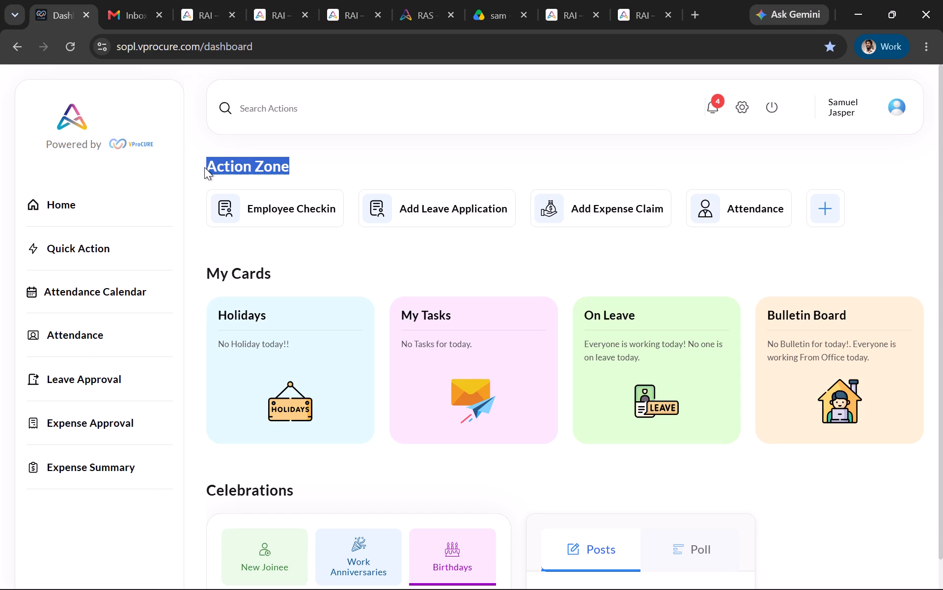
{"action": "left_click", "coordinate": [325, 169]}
Open the system calendar, go back to October 2026 and select Tuesday the 27th.
{"action": "left_click", "coordinate": [891, 572]}
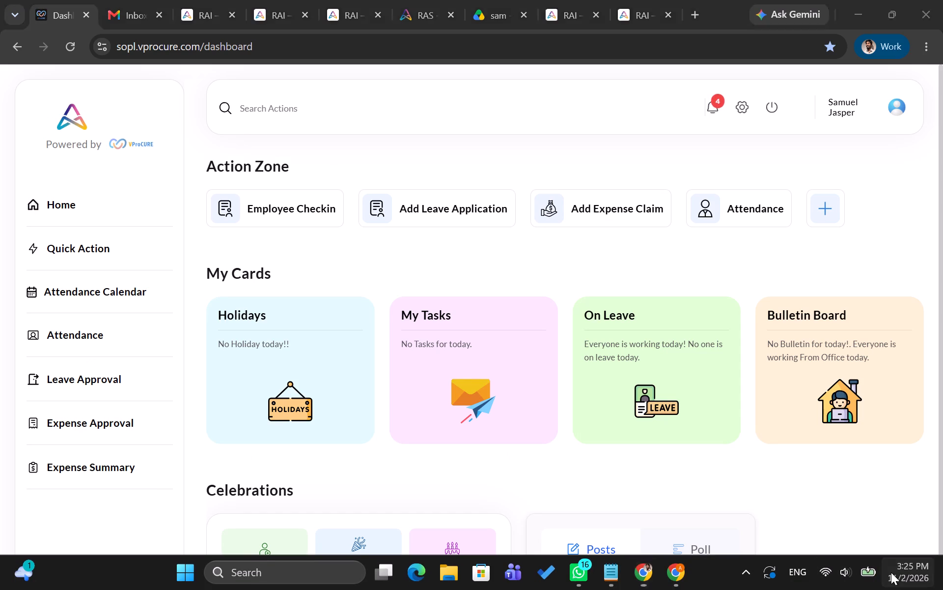
{"action": "scroll", "coordinate": [758, 333], "scroll_direction": "up", "scroll_amount": 1}
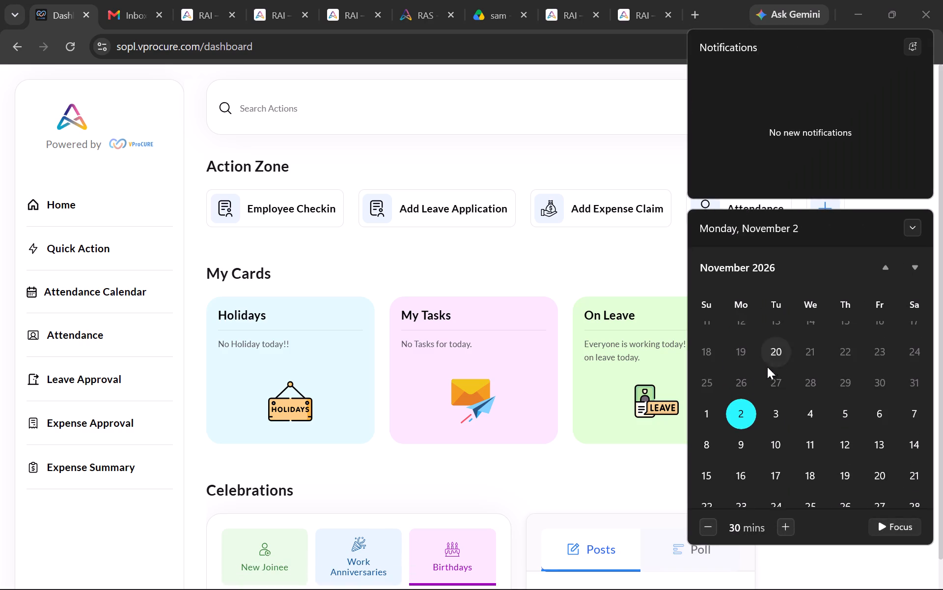
{"action": "scroll", "coordinate": [771, 375], "scroll_direction": "up", "scroll_amount": 1}
{"action": "left_click", "coordinate": [773, 452]}
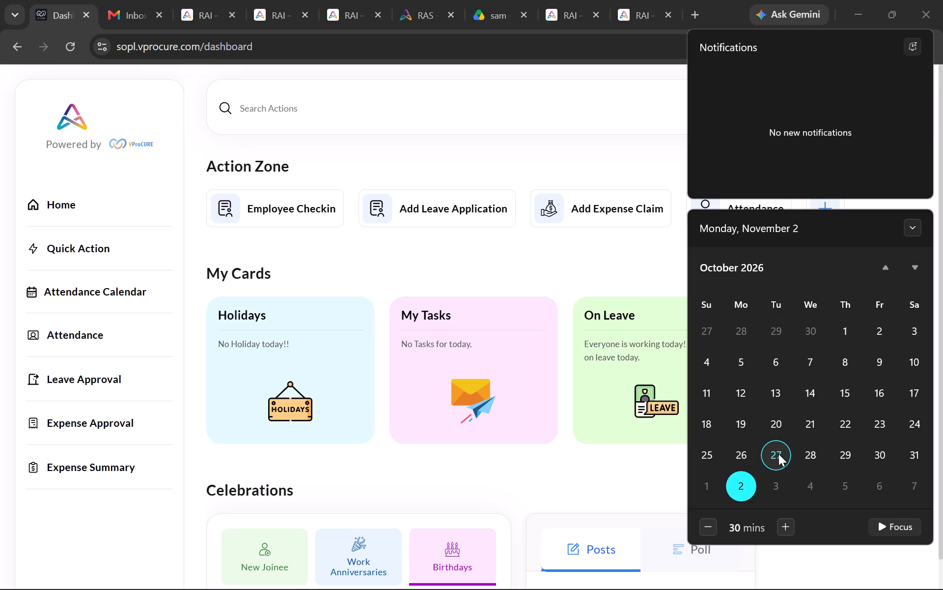
{"action": "left_click", "coordinate": [777, 457]}
{"action": "left_click", "coordinate": [777, 457]}
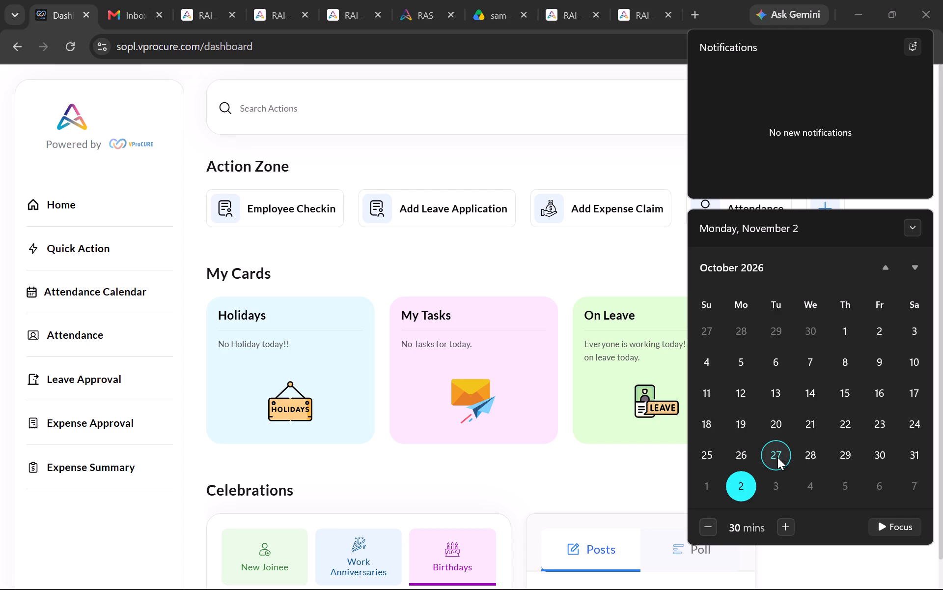
Check October 27 and October 29, 2026 in the system calendar, and close the calendar.
{"action": "left_click", "coordinate": [777, 454]}
{"action": "left_click", "coordinate": [854, 459]}
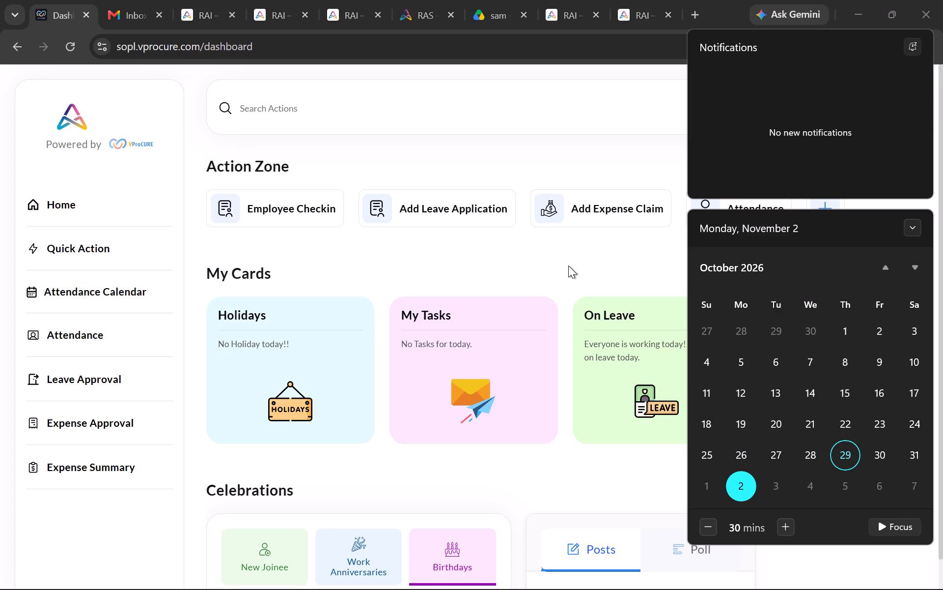
{"action": "left_click", "coordinate": [568, 265]}
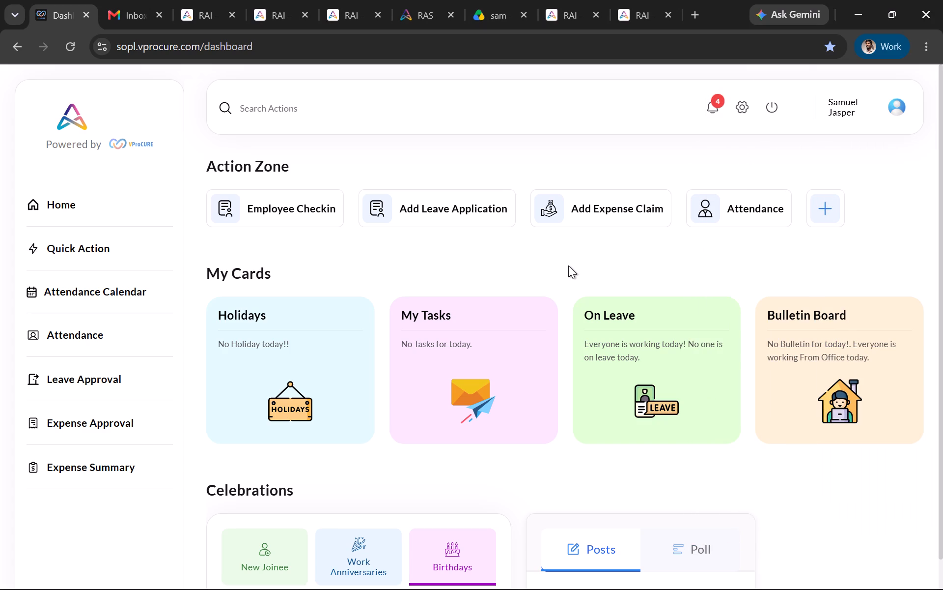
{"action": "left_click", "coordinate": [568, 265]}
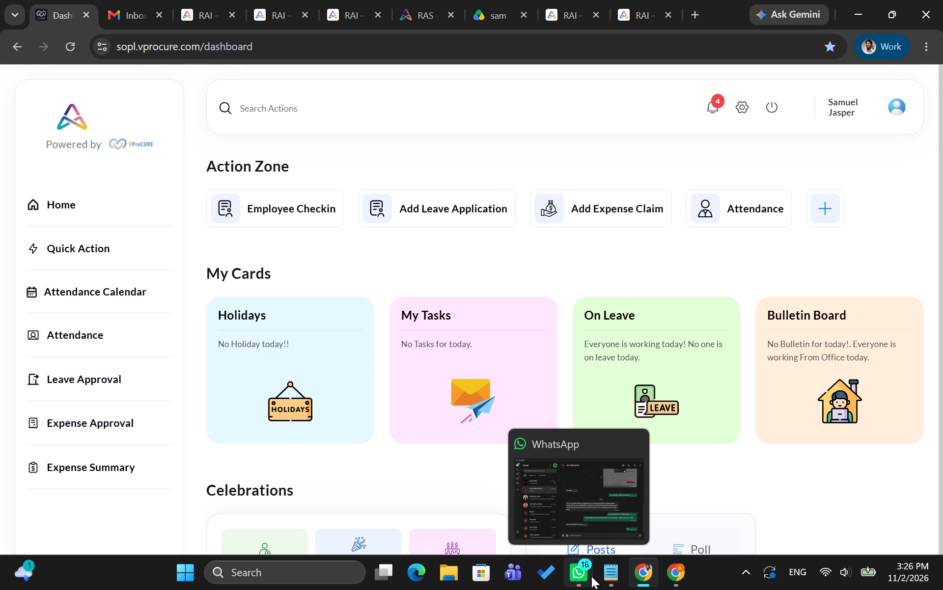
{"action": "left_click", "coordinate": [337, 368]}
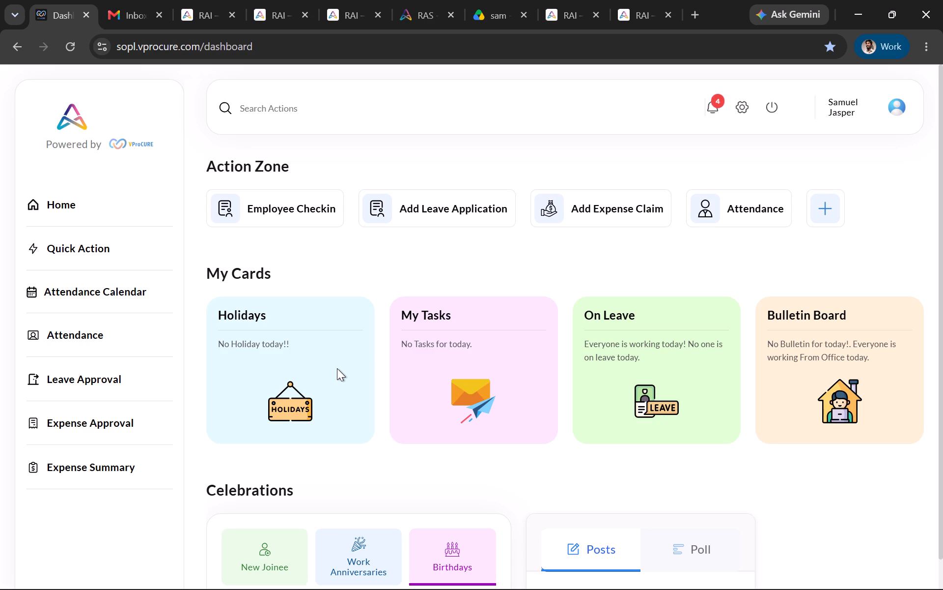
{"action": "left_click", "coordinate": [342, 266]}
Check the open leave requests under Leave Approval twice, returning to the dashboard after each check.
{"action": "left_click", "coordinate": [81, 379]}
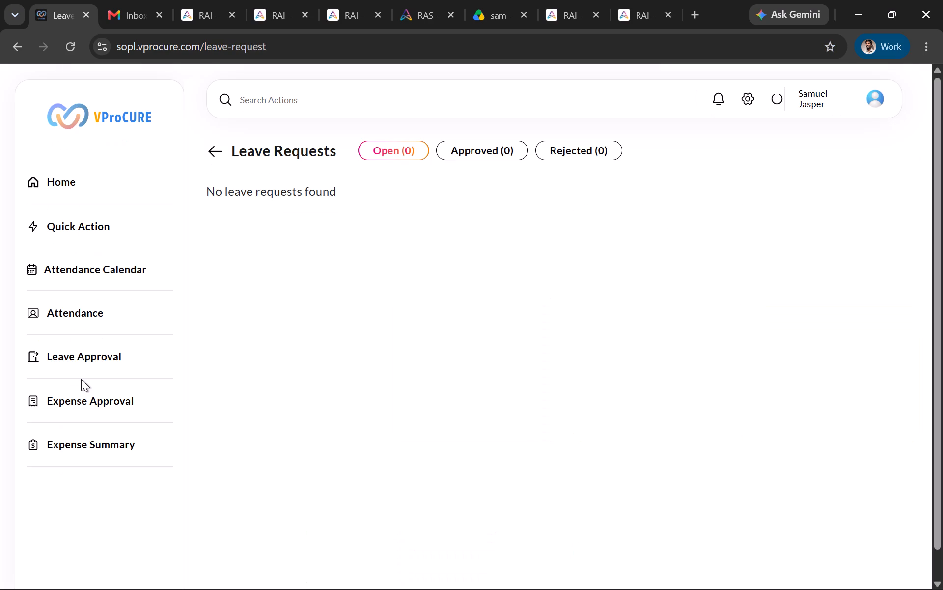
{"action": "left_click", "coordinate": [225, 163]}
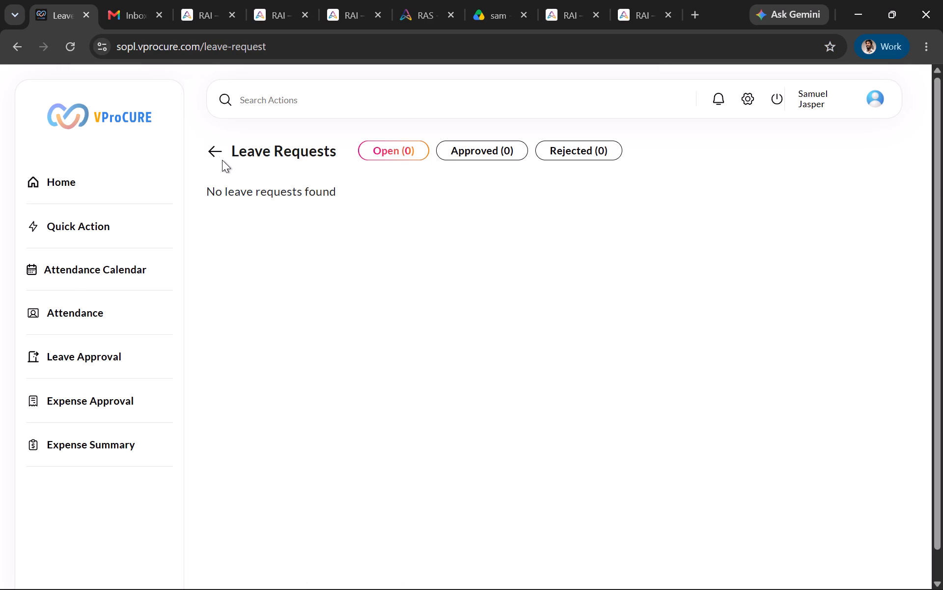
{"action": "left_click", "coordinate": [221, 156]}
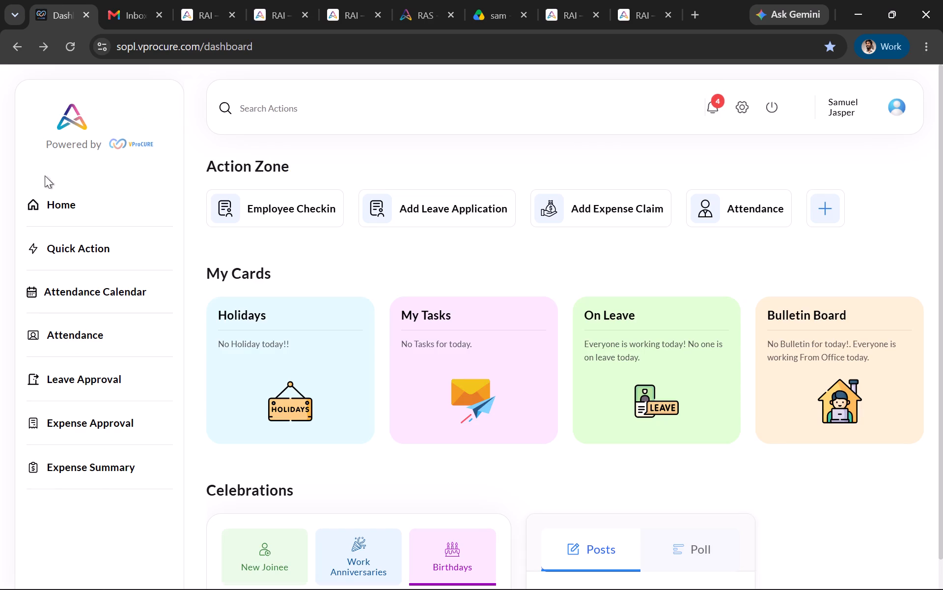
{"action": "left_click", "coordinate": [104, 389]}
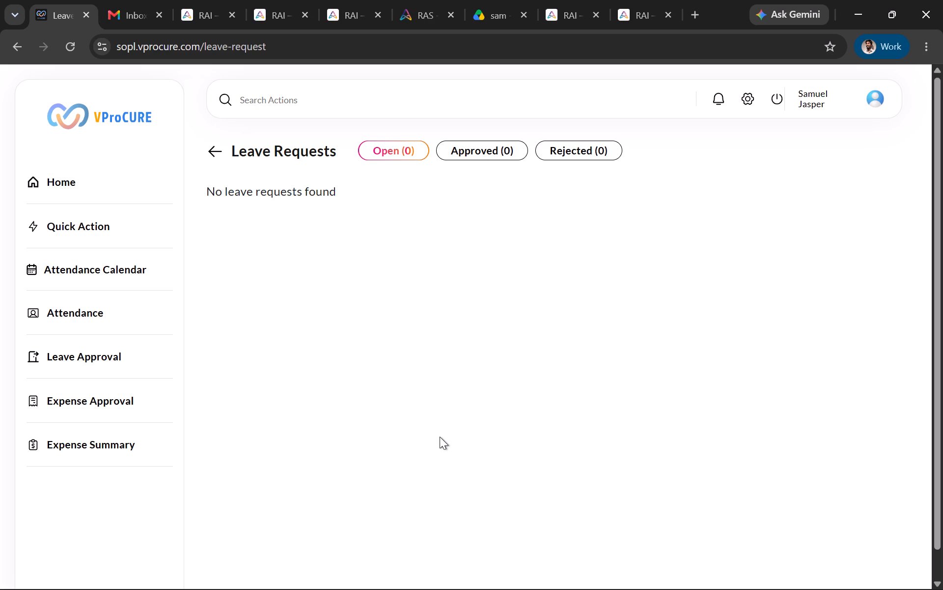
{"action": "left_click", "coordinate": [214, 152]}
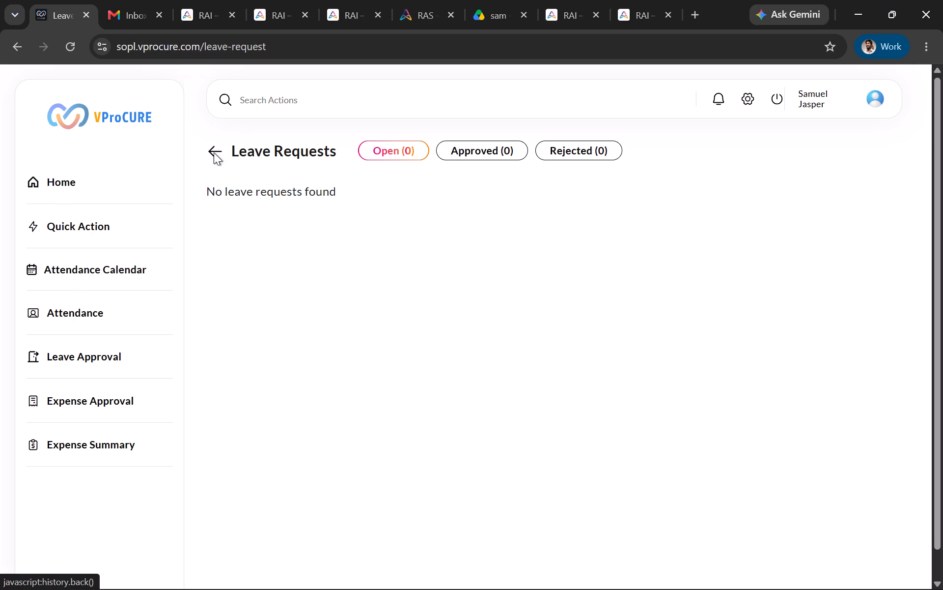
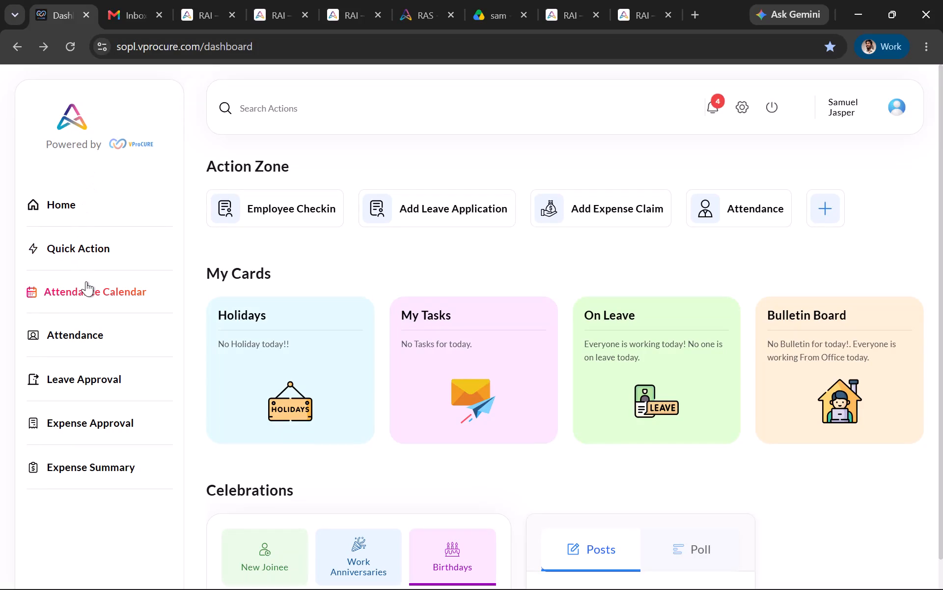
Check the November 2026 attendance calendar and the open leave requests under Leave Approval, and return to the dashboard.
{"action": "left_click", "coordinate": [86, 281]}
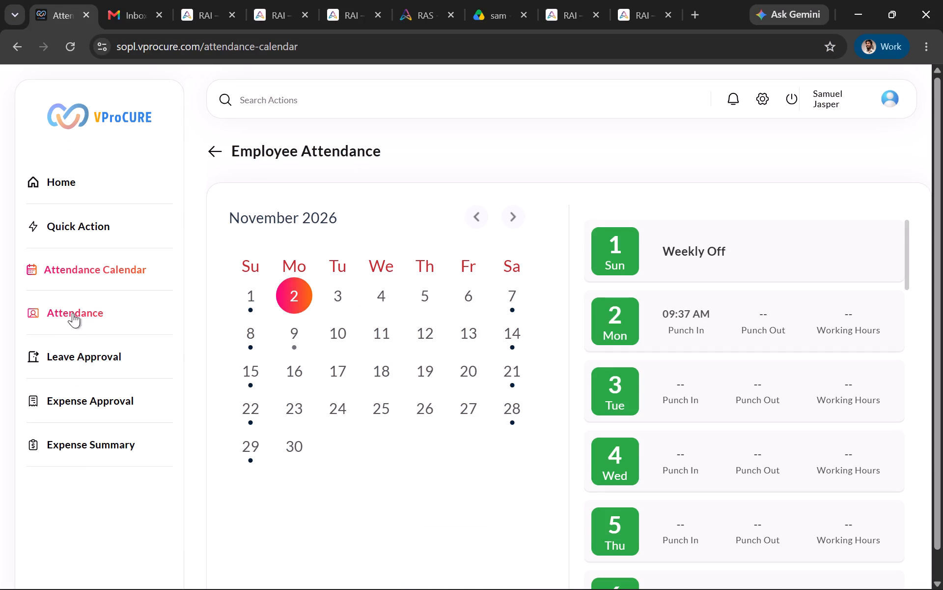
{"action": "left_click", "coordinate": [82, 354]}
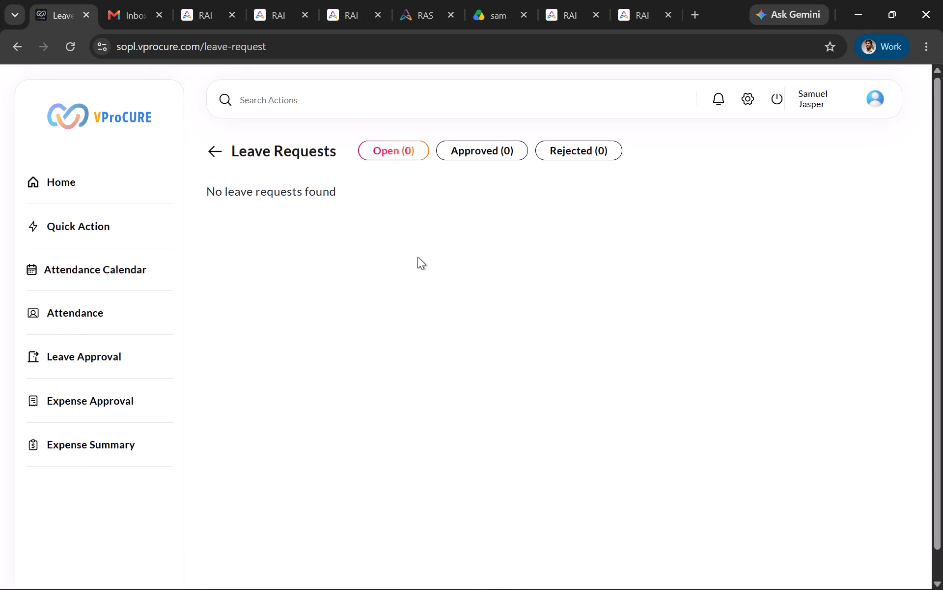
{"action": "left_click", "coordinate": [208, 143]}
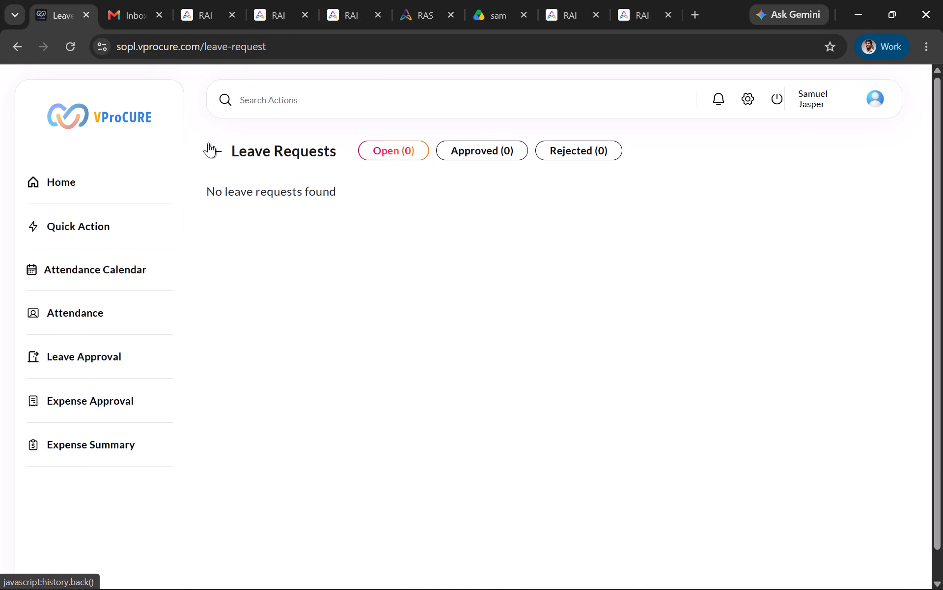
{"action": "left_click", "coordinate": [67, 174]}
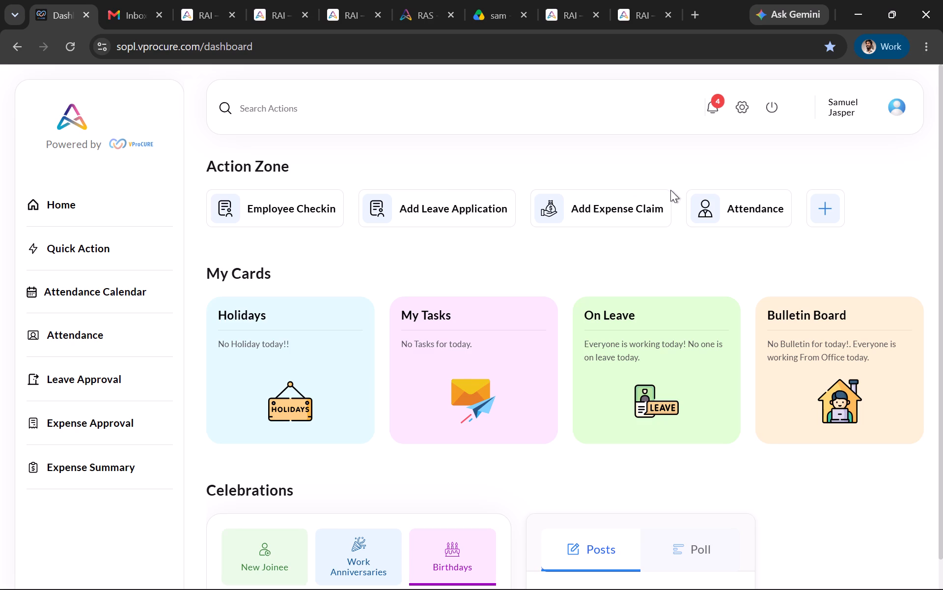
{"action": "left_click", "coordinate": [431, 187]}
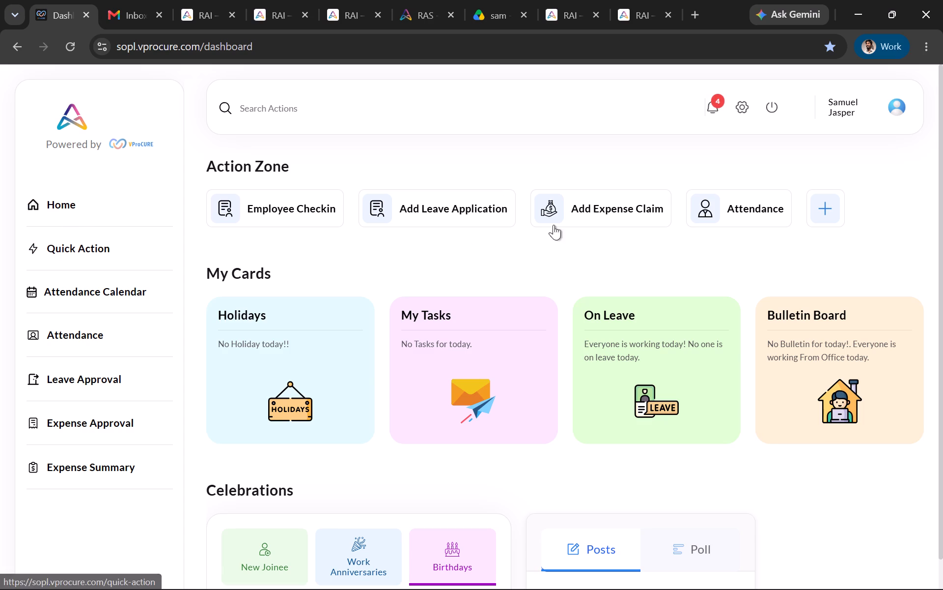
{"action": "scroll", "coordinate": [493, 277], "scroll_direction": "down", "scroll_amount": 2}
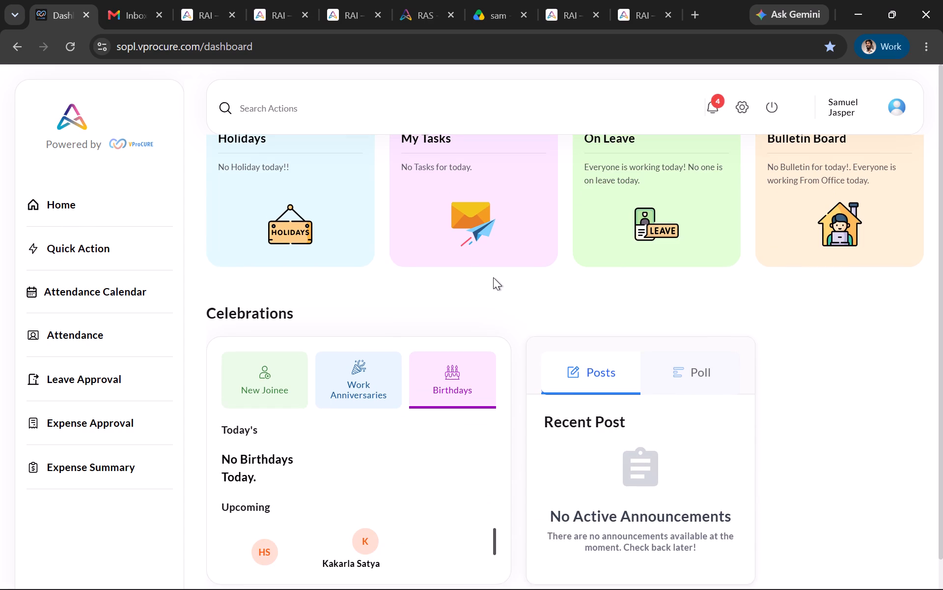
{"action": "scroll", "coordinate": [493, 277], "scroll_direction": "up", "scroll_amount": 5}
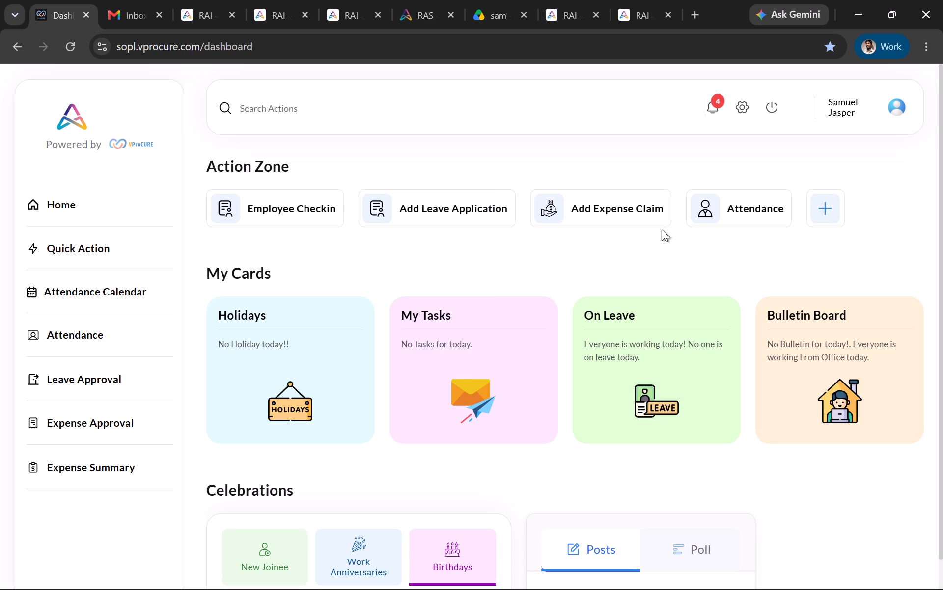
Look over a new Attendance Regularization request form from Quick Action, including its date picker, and return to the request overview.
{"action": "left_click", "coordinate": [89, 243]}
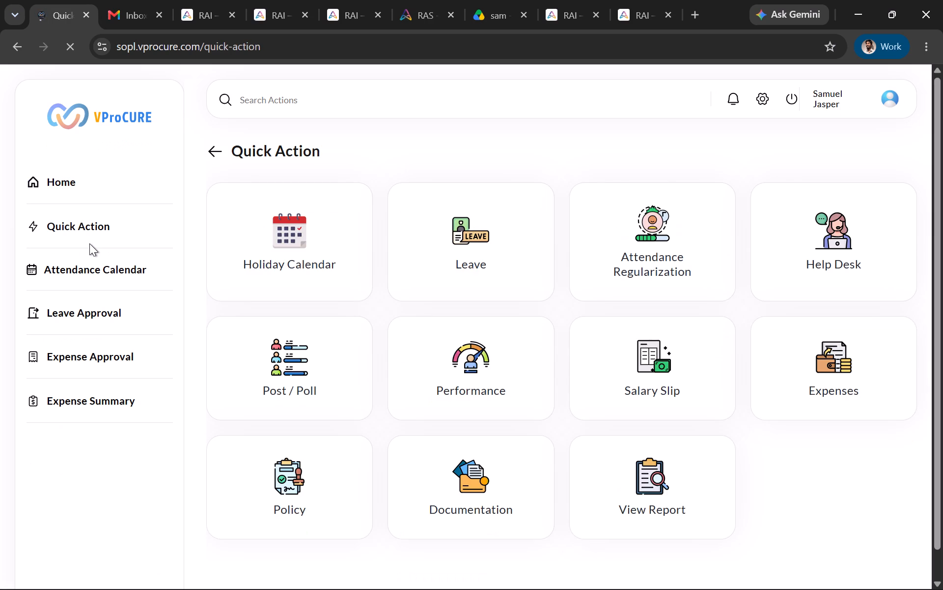
{"action": "left_click", "coordinate": [662, 260]}
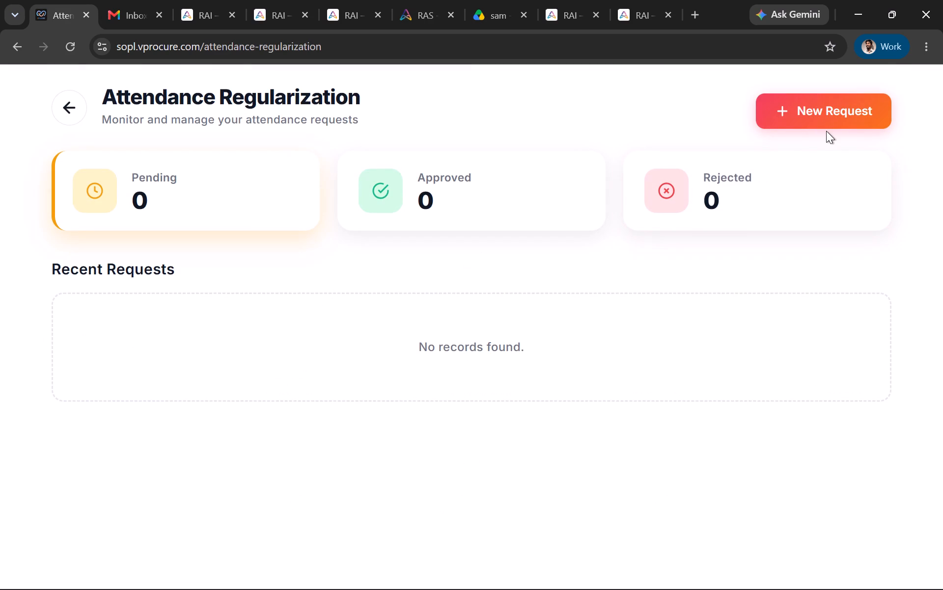
{"action": "left_click", "coordinate": [809, 109]}
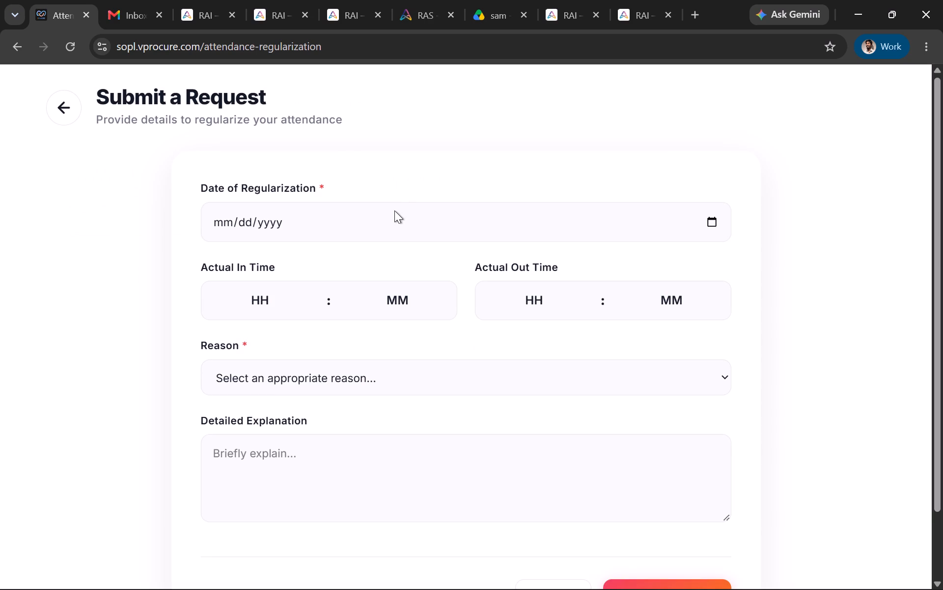
{"action": "left_click", "coordinate": [394, 210]}
{"action": "left_click", "coordinate": [316, 222]}
{"action": "left_click", "coordinate": [710, 216]}
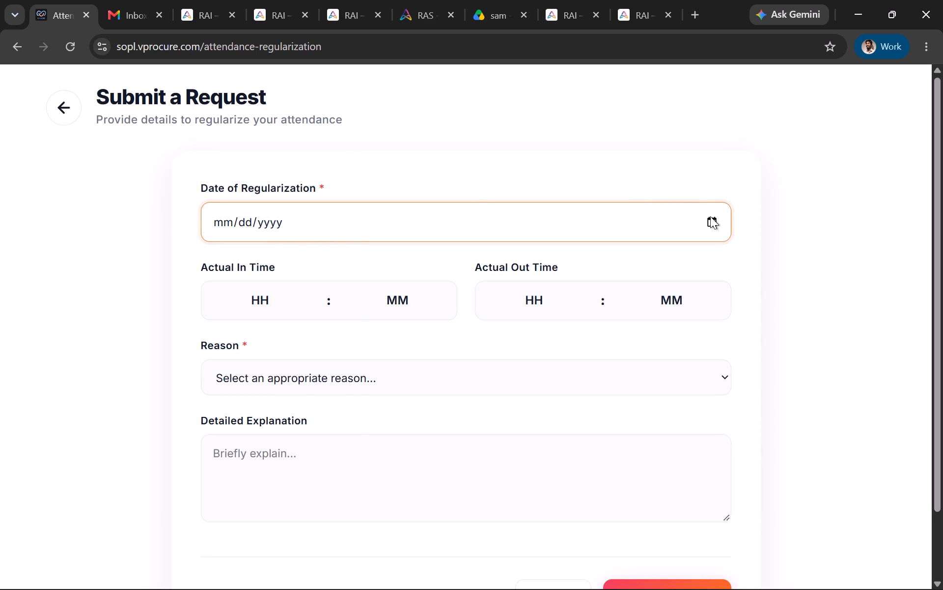
{"action": "left_click", "coordinate": [445, 244]}
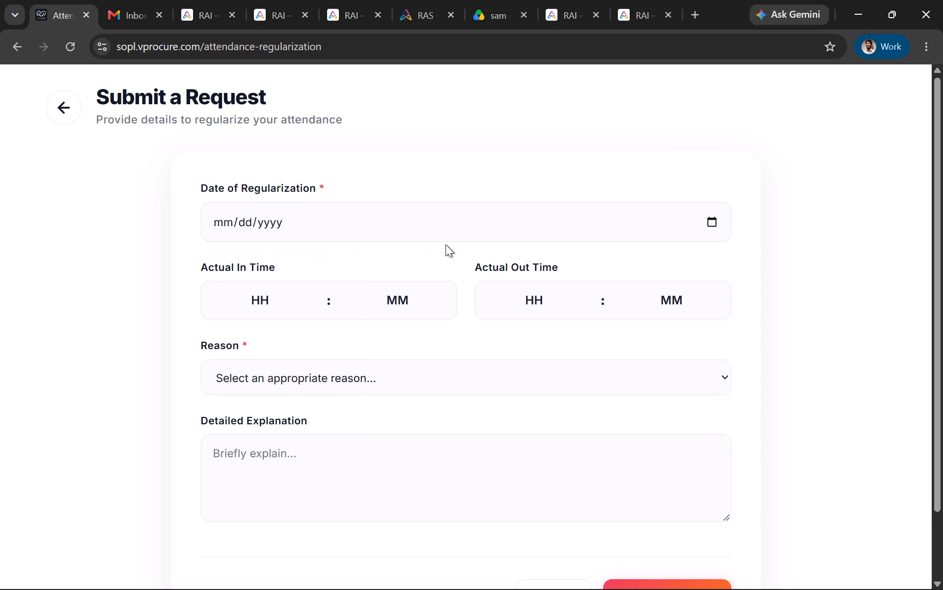
{"action": "scroll", "coordinate": [321, 310], "scroll_direction": "down", "scroll_amount": 3}
{"action": "scroll", "coordinate": [321, 310], "scroll_direction": "up", "scroll_amount": 4}
{"action": "left_click", "coordinate": [54, 99]}
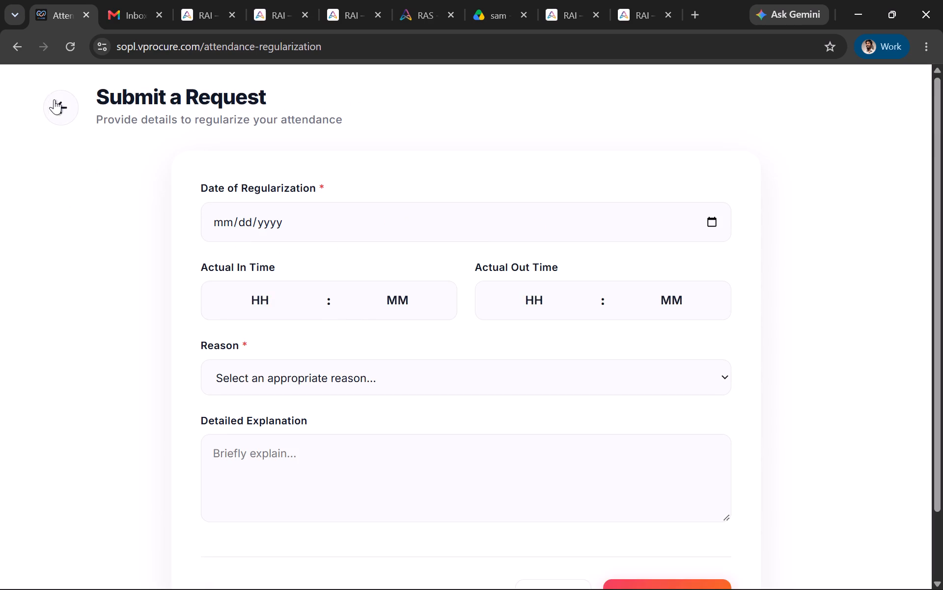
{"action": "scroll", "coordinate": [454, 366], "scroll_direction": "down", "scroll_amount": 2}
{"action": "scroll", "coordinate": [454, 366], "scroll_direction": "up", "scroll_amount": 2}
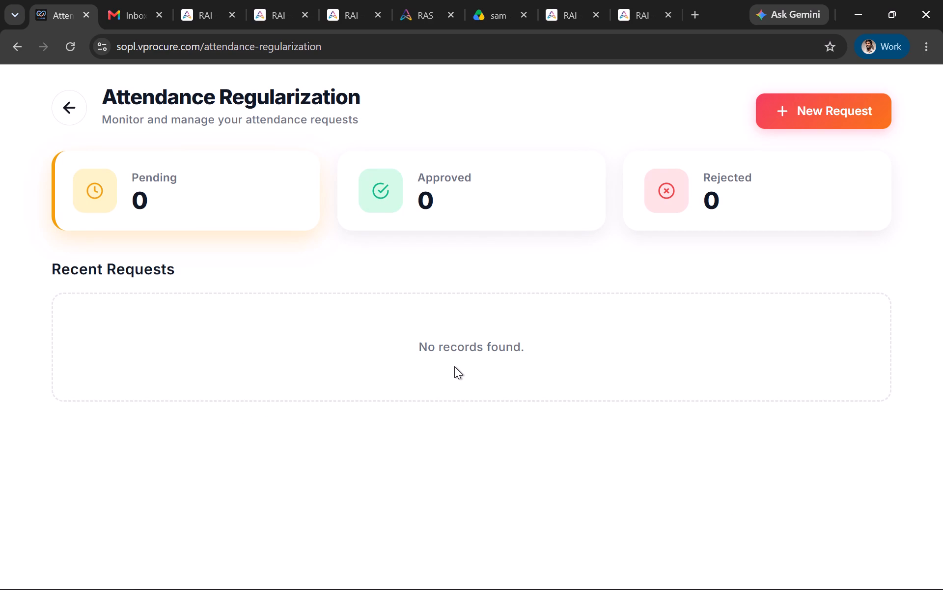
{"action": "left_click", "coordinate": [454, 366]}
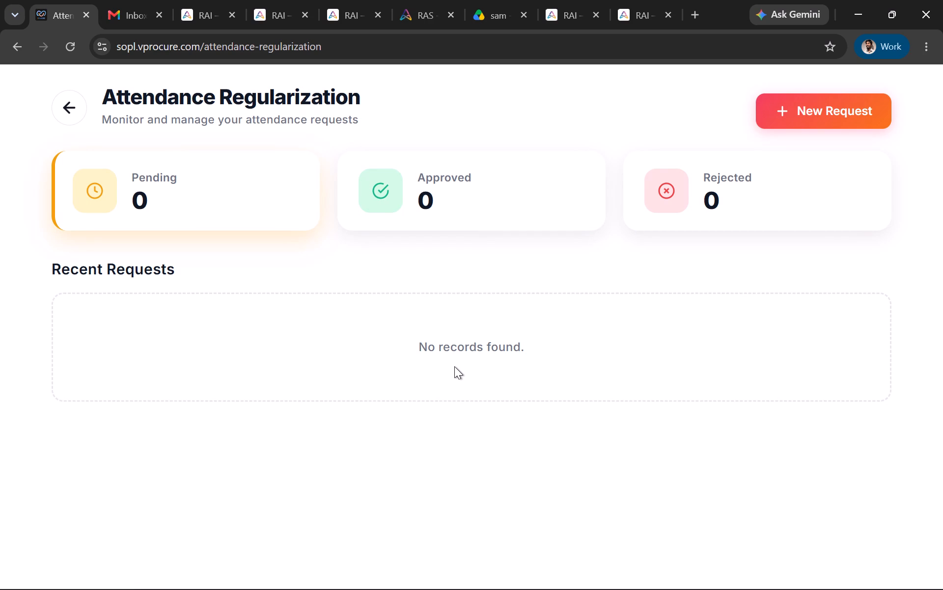
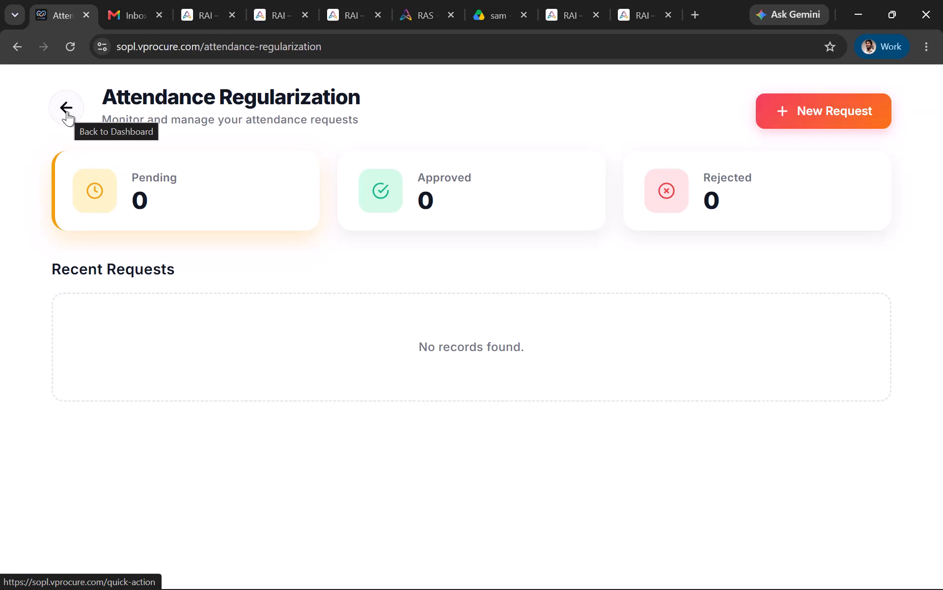
Start a new Attendance Regularization request and set its date of regularization to 10/27/2026.
{"action": "left_click", "coordinate": [67, 111]}
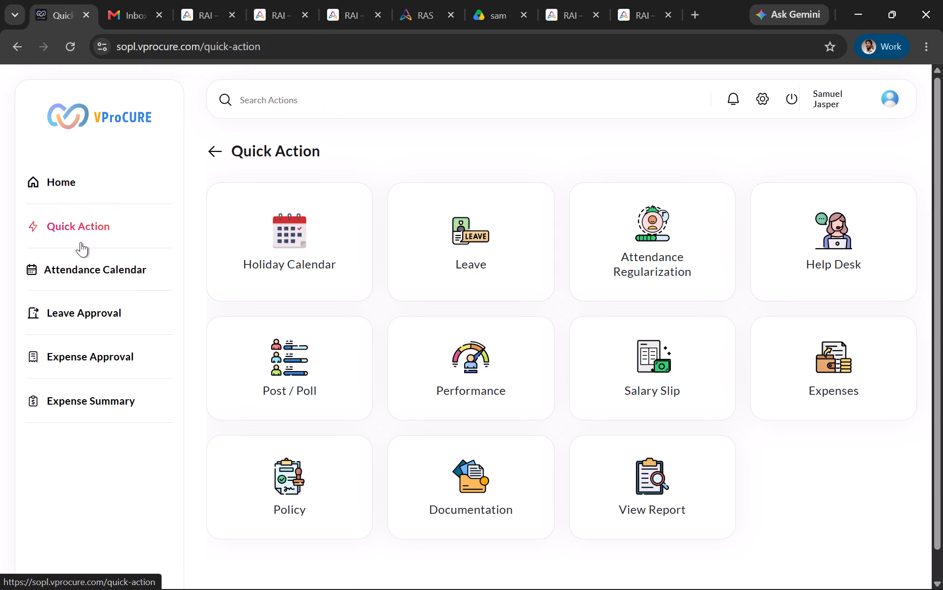
{"action": "left_click", "coordinate": [665, 244]}
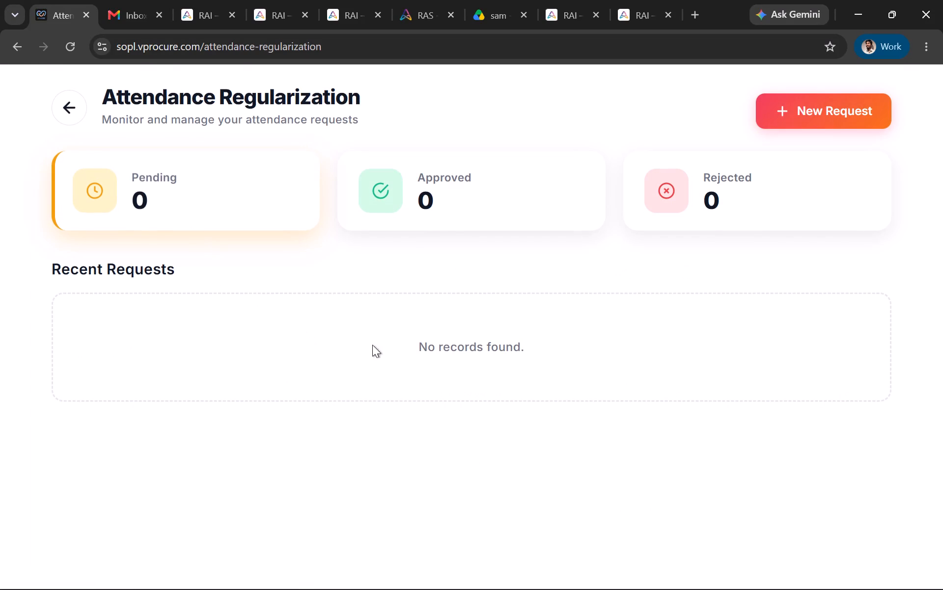
{"action": "left_click", "coordinate": [399, 357]}
{"action": "left_click", "coordinate": [832, 111]}
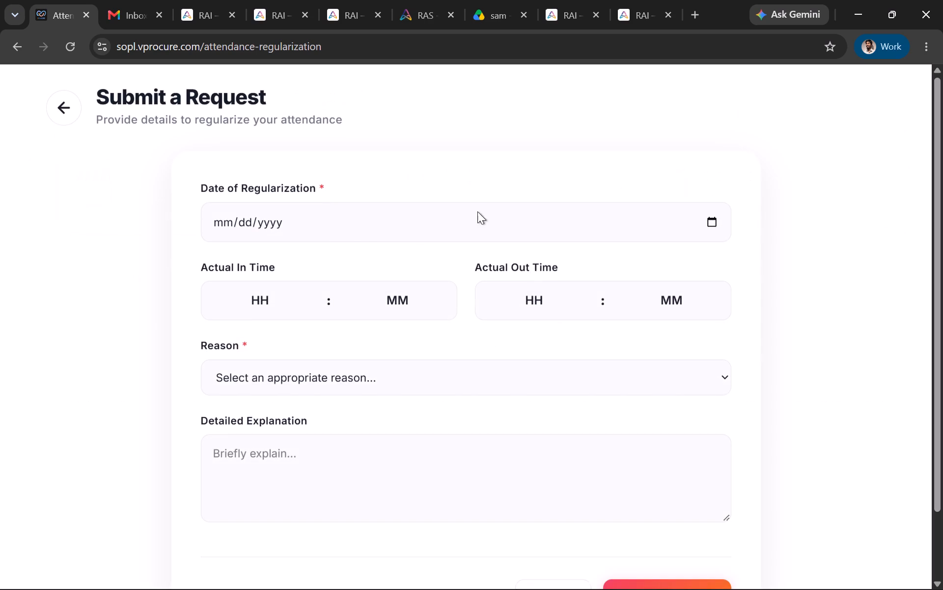
{"action": "left_click", "coordinate": [351, 220]}
{"action": "left_click", "coordinate": [351, 220]}
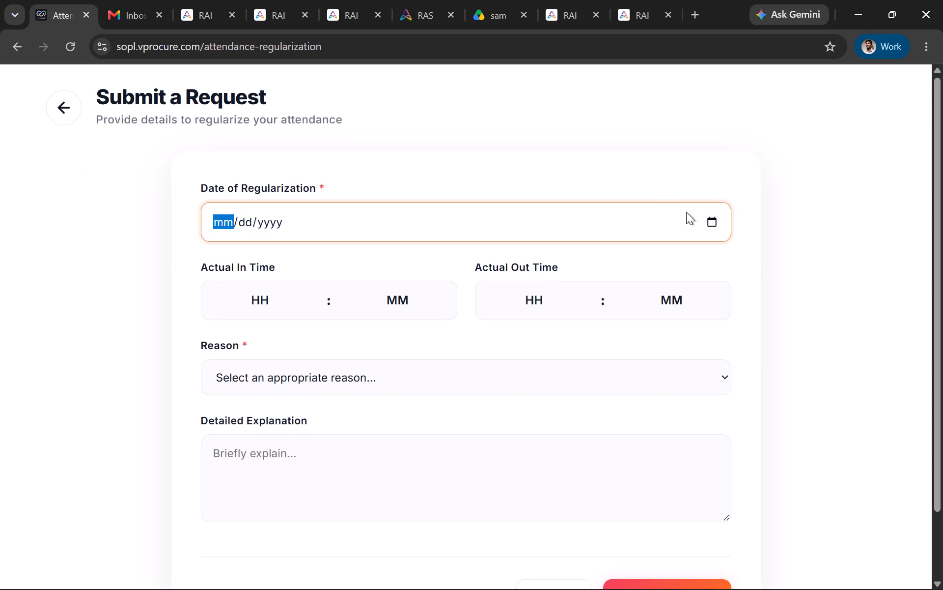
{"action": "left_click", "coordinate": [712, 216]}
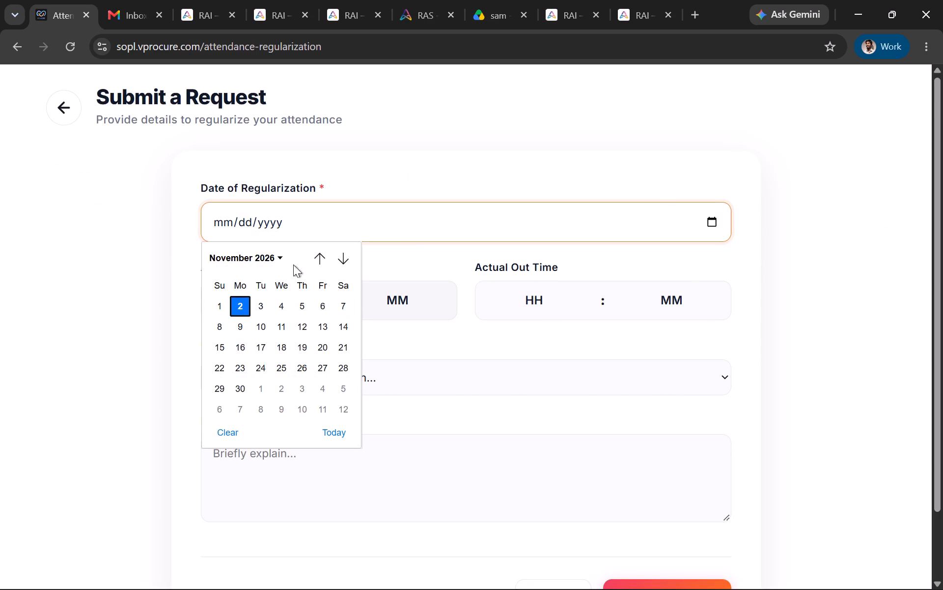
{"action": "left_click", "coordinate": [320, 260]}
{"action": "left_click", "coordinate": [256, 386]}
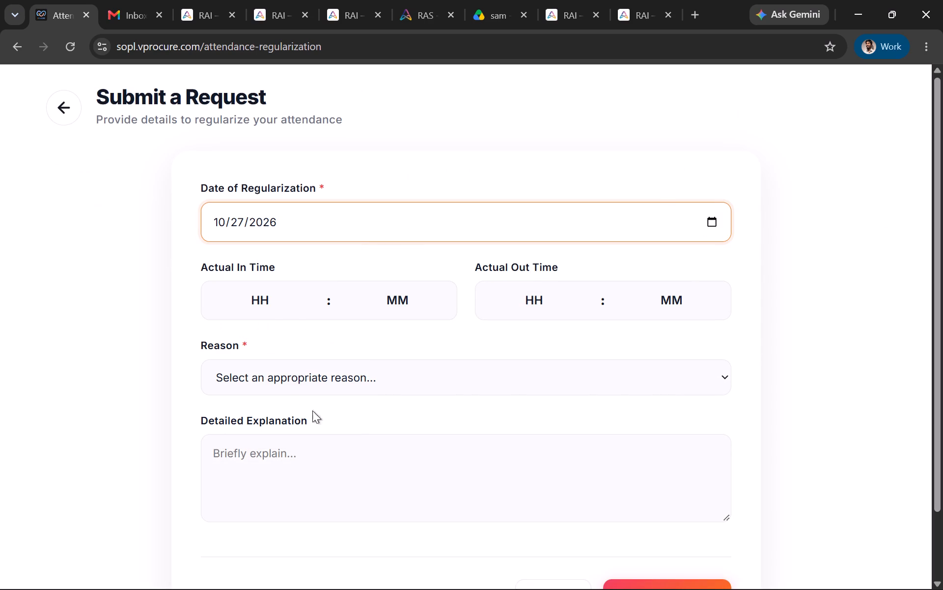
Set the request's Actual In Time to 11:00.
{"action": "left_click", "coordinate": [287, 302]}
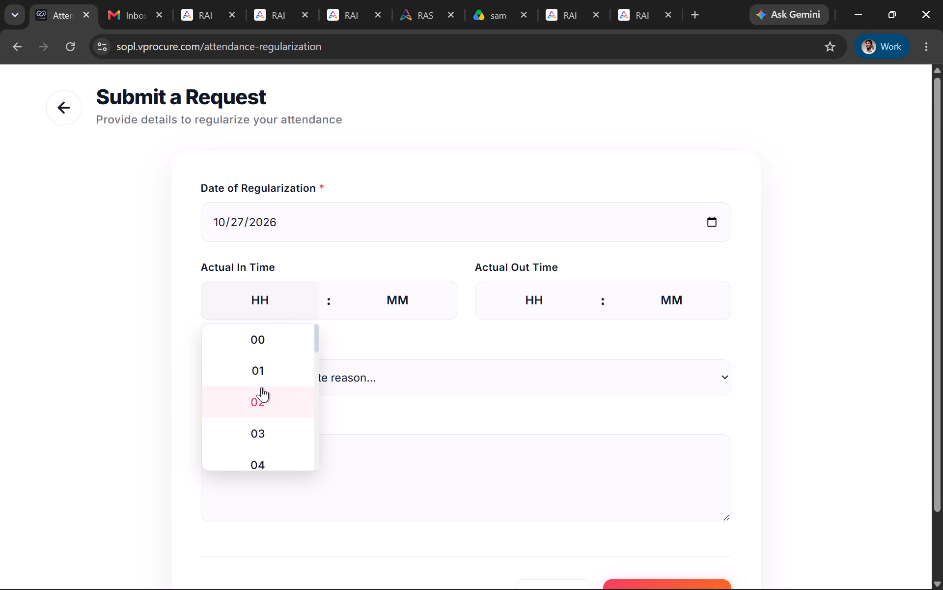
{"action": "scroll", "coordinate": [261, 387], "scroll_direction": "up", "scroll_amount": 1}
{"action": "scroll", "coordinate": [261, 387], "scroll_direction": "down", "scroll_amount": 1}
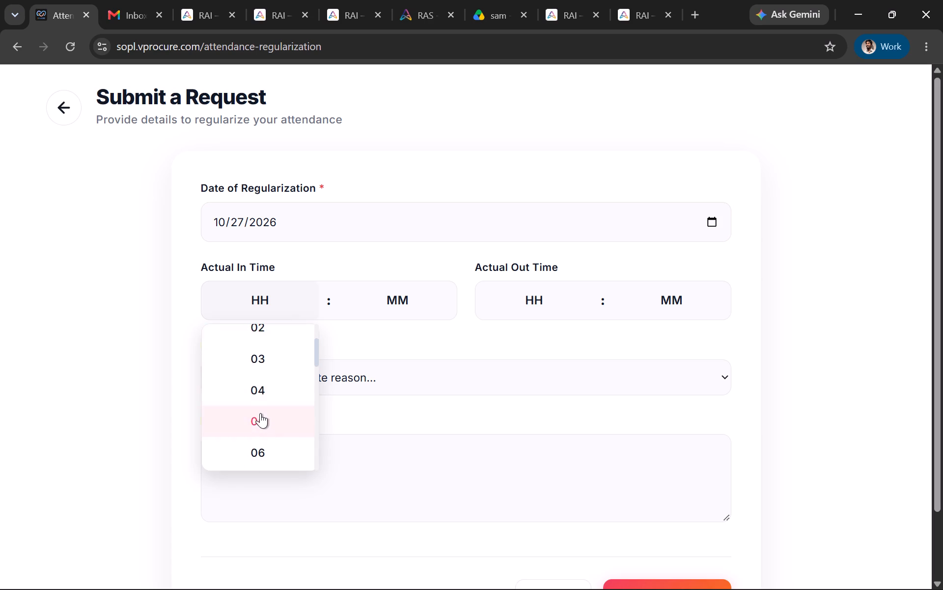
{"action": "scroll", "coordinate": [260, 413], "scroll_direction": "down", "scroll_amount": 2}
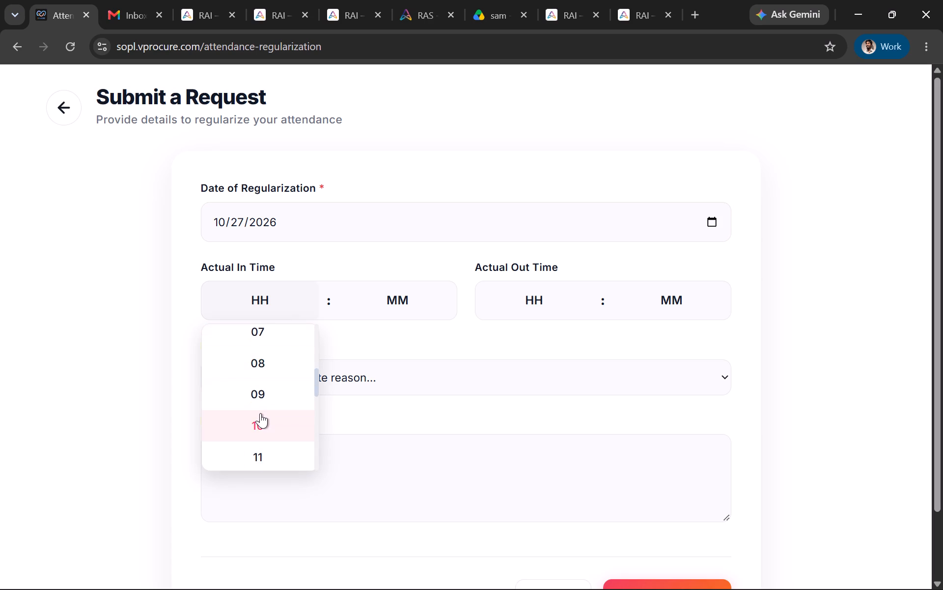
{"action": "scroll", "coordinate": [260, 413], "scroll_direction": "down", "scroll_amount": 1}
{"action": "left_click", "coordinate": [271, 418]}
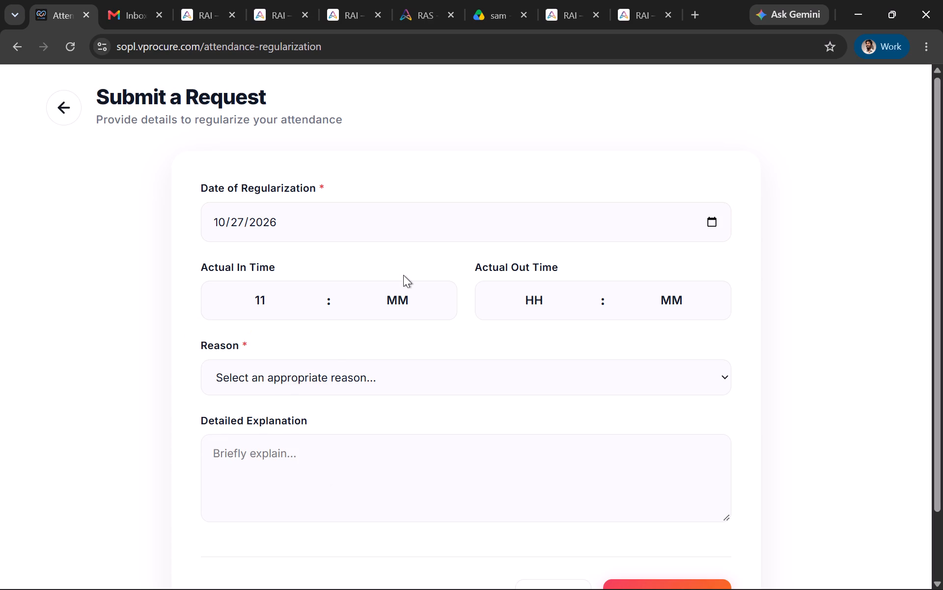
{"action": "left_click", "coordinate": [408, 306]}
{"action": "scroll", "coordinate": [399, 396], "scroll_direction": "down", "scroll_amount": 1}
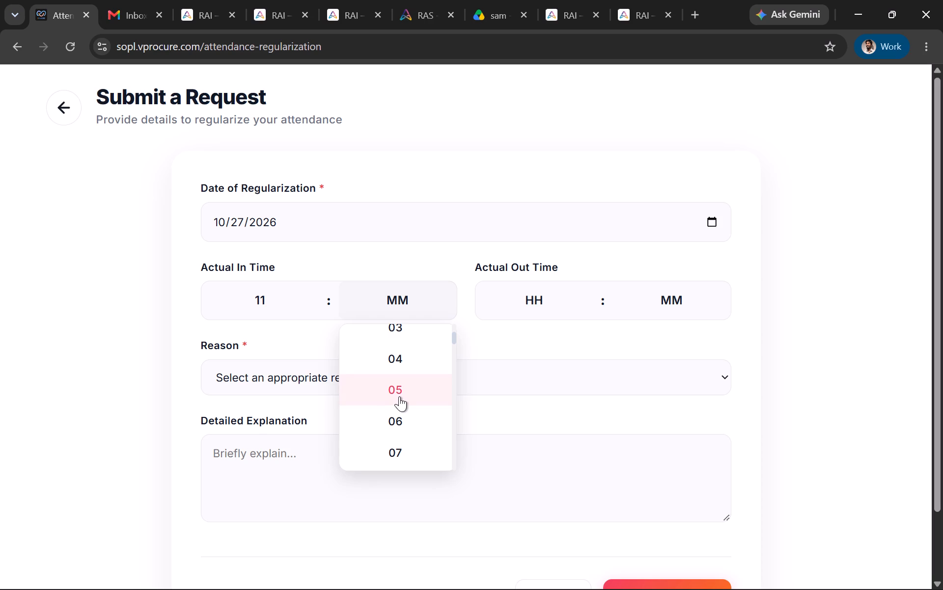
{"action": "scroll", "coordinate": [399, 396], "scroll_direction": "up", "scroll_amount": 1}
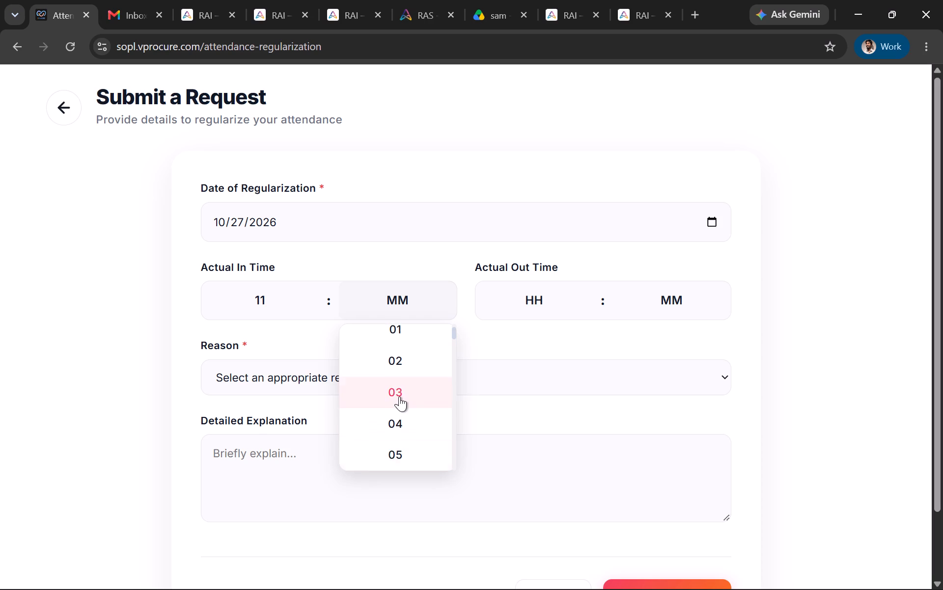
{"action": "scroll", "coordinate": [399, 396], "scroll_direction": "down", "scroll_amount": 1}
{"action": "scroll", "coordinate": [399, 396], "scroll_direction": "up", "scroll_amount": 2}
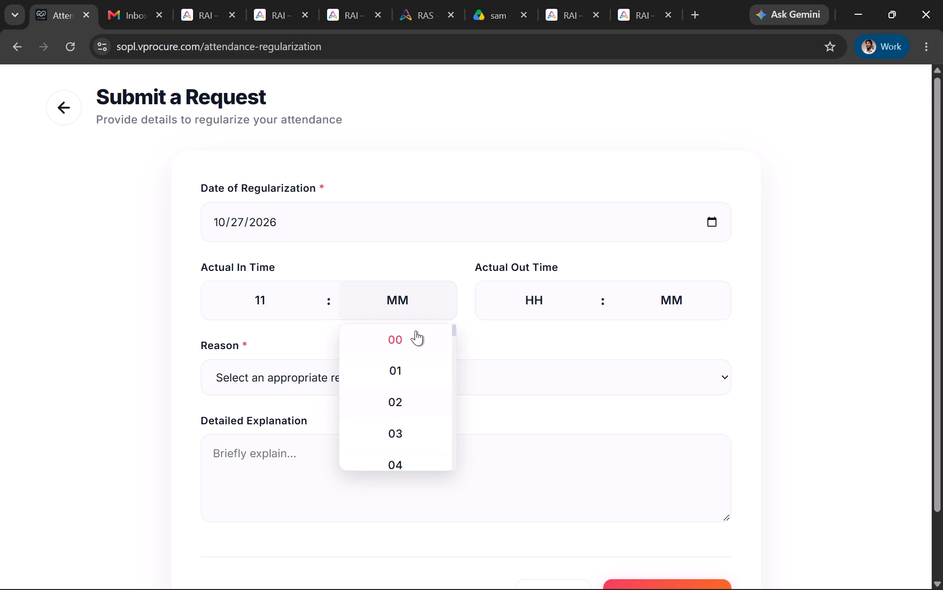
{"action": "left_click", "coordinate": [416, 330]}
Set the request's Actual Out Time to 07:00.
{"action": "left_click", "coordinate": [535, 309]}
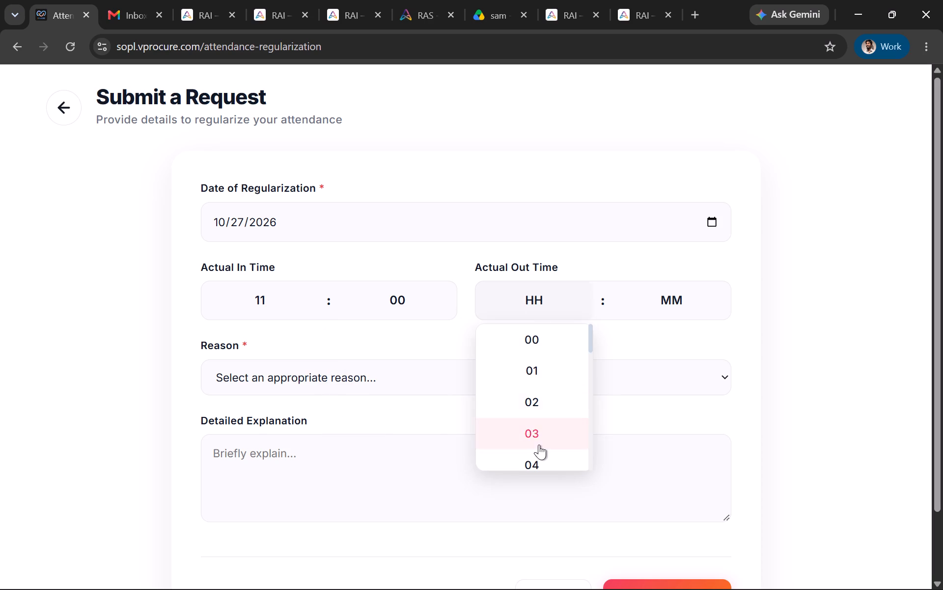
{"action": "scroll", "coordinate": [539, 444], "scroll_direction": "down", "scroll_amount": 1}
{"action": "left_click", "coordinate": [545, 394]}
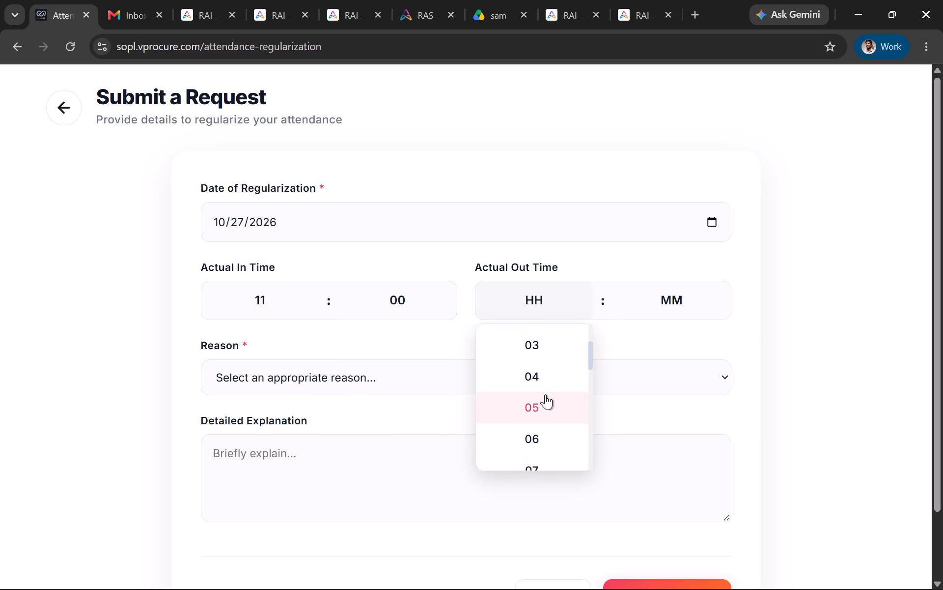
{"action": "left_click", "coordinate": [660, 299]}
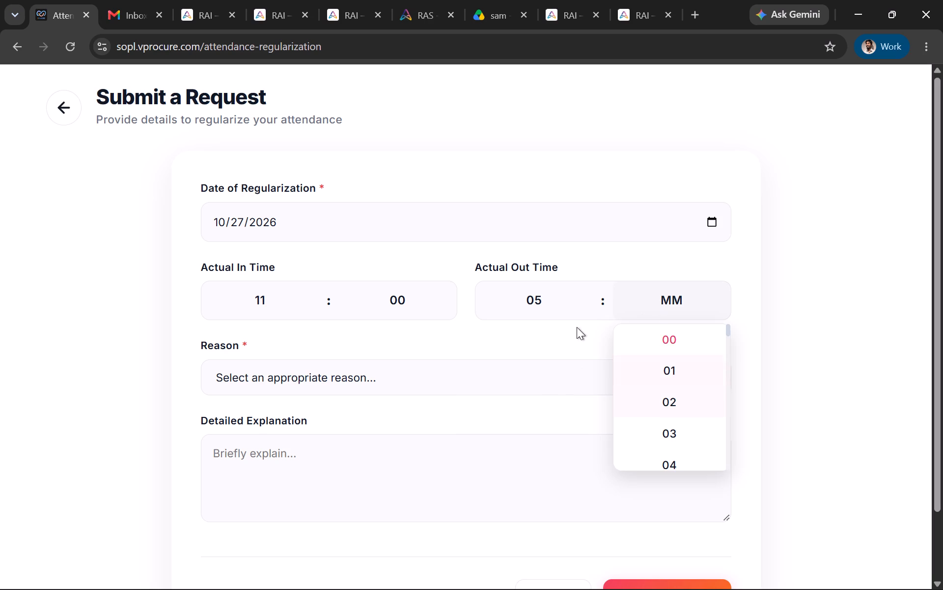
{"action": "left_click", "coordinate": [562, 314]}
{"action": "scroll", "coordinate": [542, 433], "scroll_direction": "down", "scroll_amount": 1}
{"action": "left_click", "coordinate": [531, 449]}
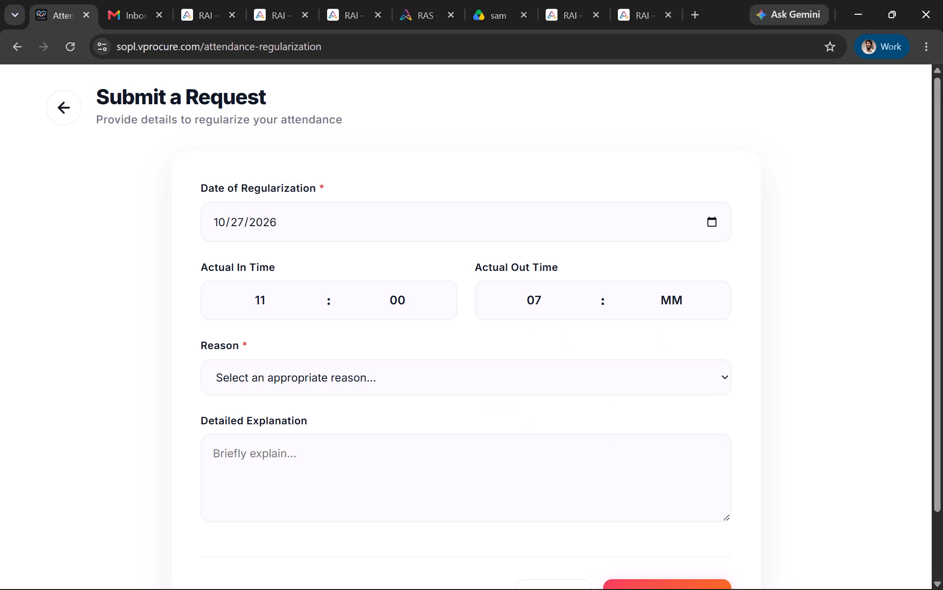
{"action": "left_click", "coordinate": [679, 306]}
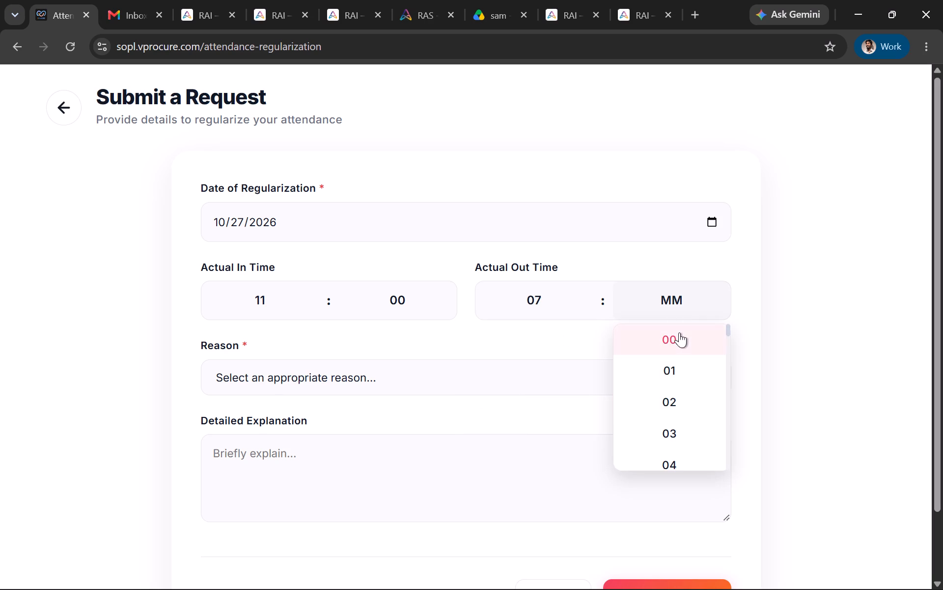
{"action": "left_click", "coordinate": [679, 332]}
Choose Miss Punch as the reason for the regularization request.
{"action": "left_click", "coordinate": [388, 373]}
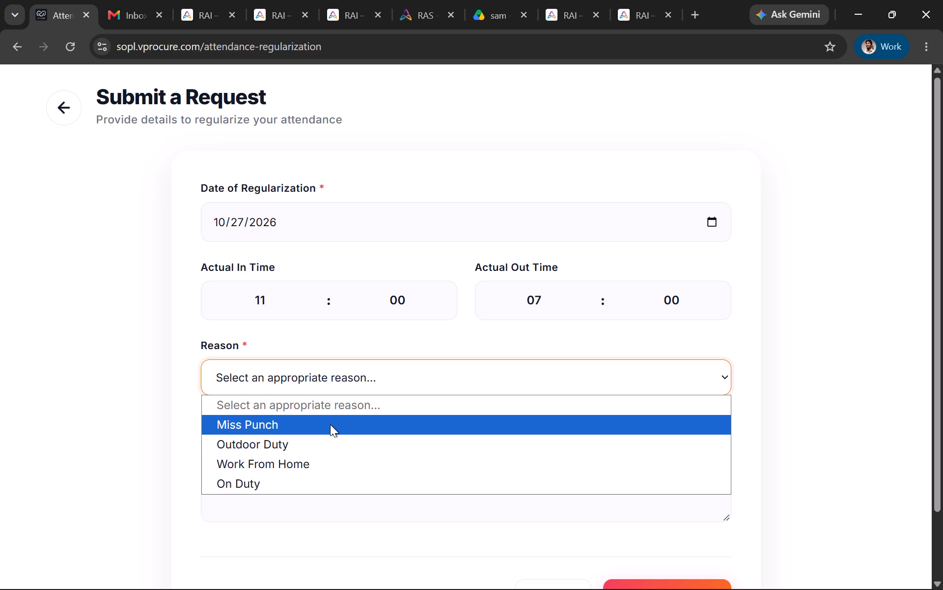
{"action": "left_click", "coordinate": [285, 484]}
{"action": "left_click", "coordinate": [278, 460]}
{"action": "left_click", "coordinate": [296, 371]}
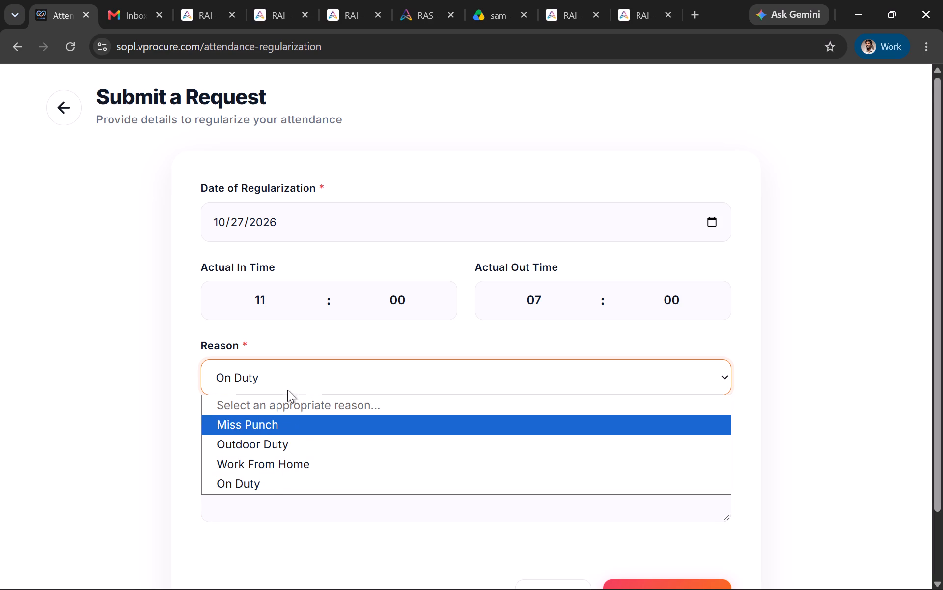
{"action": "left_click", "coordinate": [275, 433]}
Begin the detailed explanation with "I joined in 27 October. i was not given any hrms credentials.".
{"action": "left_click", "coordinate": [261, 465]}
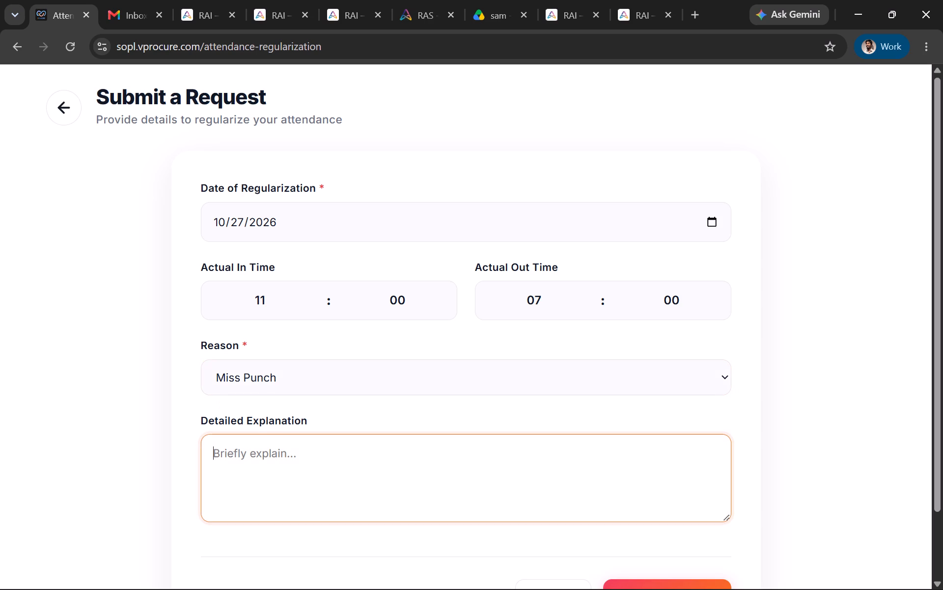
{"action": "type", "text": "I got"}
{"action": "key", "text": "BackSpace"}
{"action": "key", "text": "BackSpace"}
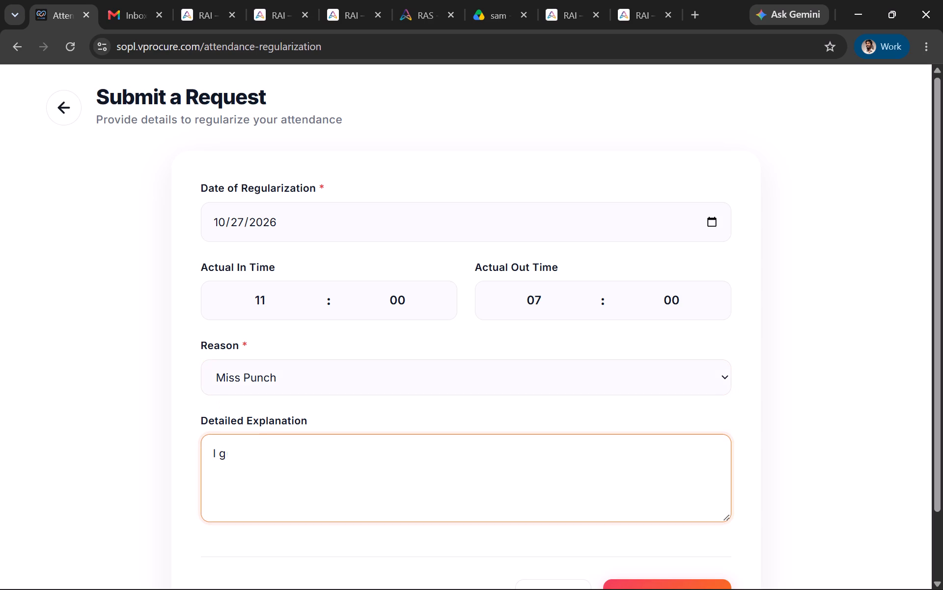
{"action": "key", "text": "BackSpace"}
{"action": "type", "text": "joined in"}
{"action": "key", "text": "space"}
{"action": "type", "text": "27"}
{"action": "key", "text": "space"}
{"action": "type", "text": "October. i was not given any crede"}
{"action": "key", "text": "BackSpace"}
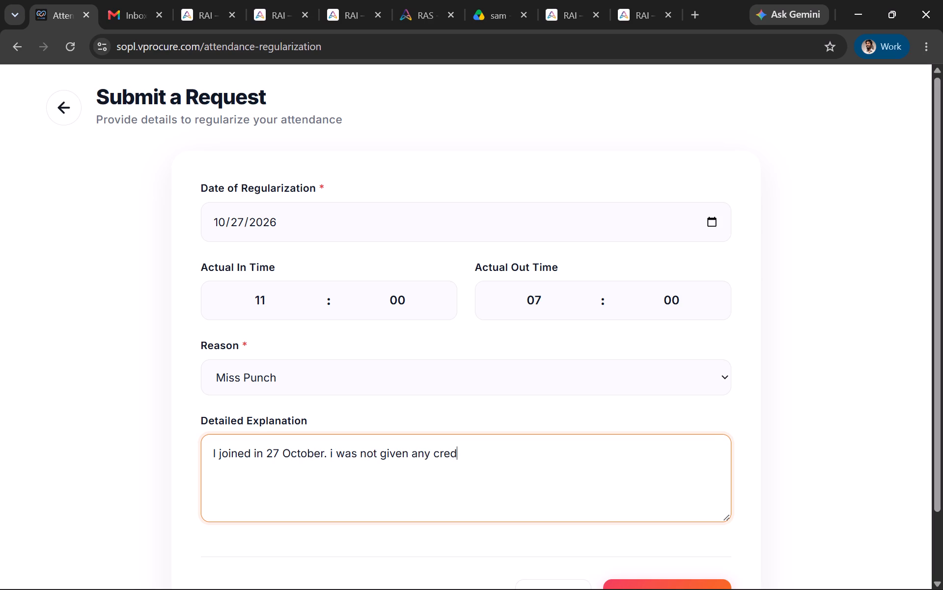
{"action": "key", "text": "BackSpace"}
{"action": "key", "text": "BackSpace"}
{"action": "key", "text": "BackSpace"}
{"action": "key", "text": "BackSpace"}
{"action": "type", "text": "hrms credentials."}
Add the closing sentence "But i did work on that day." to the detailed explanation.
{"action": "key", "text": "space"}
{"action": "type", "text": "BUt"}
{"action": "key", "text": "space"}
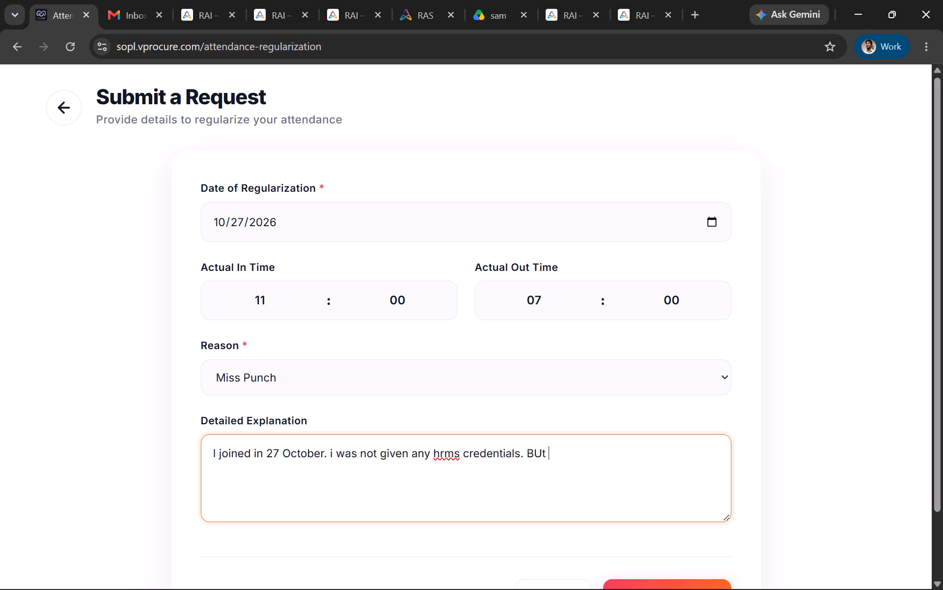
{"action": "key", "text": "BackSpace"}
{"action": "key", "text": "BackSpace"}
{"action": "key", "text": "BackSpace"}
{"action": "type", "text": "ut i did work"}
{"action": "key", "text": "space"}
{"action": "type", "text": "on that"}
{"action": "key", "text": "space"}
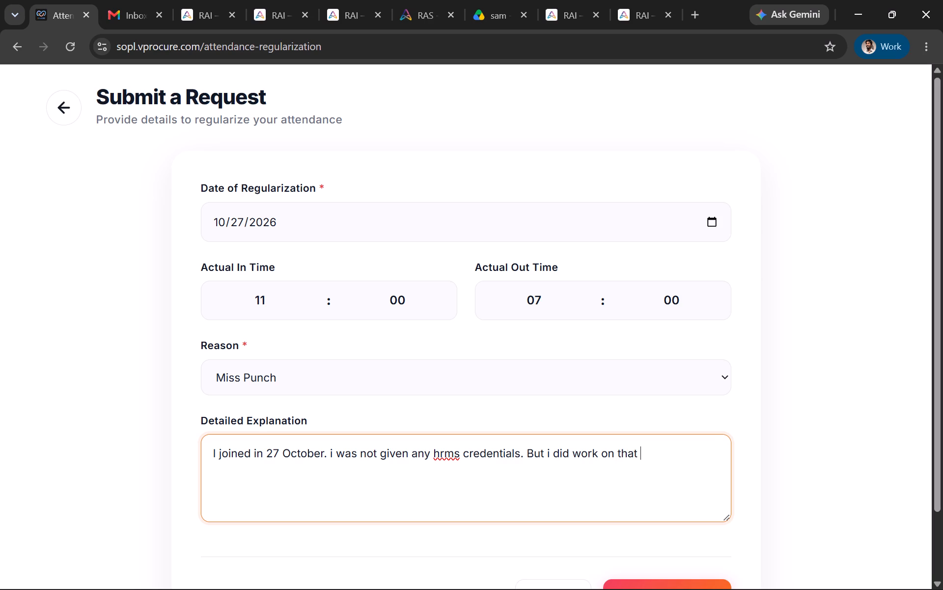
{"action": "type", "text": "day."}
Reword the opening of the detailed explanation to "I was onboarded on 27 October.".
{"action": "key", "text": "Left"}
{"action": "key", "text": "Left"}
{"action": "key", "text": "Left"}
{"action": "key", "text": "Left"}
{"action": "key", "text": "Left"}
{"action": "key", "text": "Left"}
{"action": "key", "text": "Left"}
{"action": "key", "text": "Left"}
{"action": "key", "text": "Left"}
{"action": "key", "text": "Left"}
{"action": "key", "text": "Left"}
{"action": "key", "text": "Left"}
{"action": "key", "text": "Left"}
{"action": "key", "text": "Left"}
{"action": "key", "text": "Left"}
{"action": "key", "text": "Left"}
{"action": "key", "text": "Left"}
{"action": "key", "text": "Left"}
{"action": "key", "text": "Left"}
{"action": "key", "text": "Left"}
{"action": "key", "text": "Left"}
{"action": "key", "text": "Left"}
{"action": "key", "text": "Left"}
{"action": "key", "text": "Left"}
{"action": "key", "text": "Left"}
{"action": "key", "text": "Left"}
{"action": "key", "text": "Left"}
{"action": "key", "text": "Left"}
{"action": "key", "text": "Left"}
{"action": "key", "text": "Left"}
{"action": "key", "text": "Left"}
{"action": "key", "text": "Left"}
{"action": "key", "text": "Left"}
{"action": "key", "text": "Left"}
{"action": "key", "text": "Left"}
{"action": "key", "text": "Left"}
{"action": "key", "text": "Left"}
{"action": "key", "text": "Left"}
{"action": "key", "text": "Left"}
{"action": "key", "text": "Left"}
{"action": "key", "text": "Left"}
{"action": "key", "text": "Left"}
{"action": "key", "text": "Left"}
{"action": "key", "text": "Left"}
{"action": "key", "text": "Left"}
{"action": "key", "text": "Right"}
{"action": "key", "text": "Left"}
{"action": "key", "text": "Left"}
{"action": "key", "text": "Left"}
{"action": "key", "text": "Left"}
{"action": "key", "text": "Left"}
{"action": "key", "text": "Left"}
{"action": "key", "text": "Left"}
{"action": "key", "text": "Left"}
{"action": "key", "text": "Left"}
{"action": "left_click", "coordinate": [333, 460]}
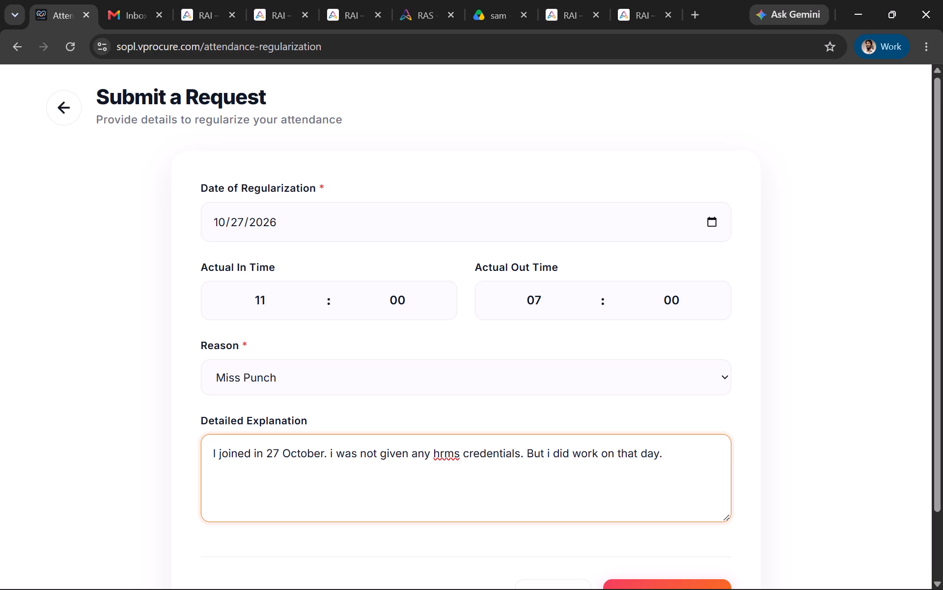
{"action": "left_click", "coordinate": [265, 448]}
{"action": "left_click", "coordinate": [262, 454]}
{"action": "key", "text": "BackSpace"}
{"action": "key", "text": "BackSpace"}
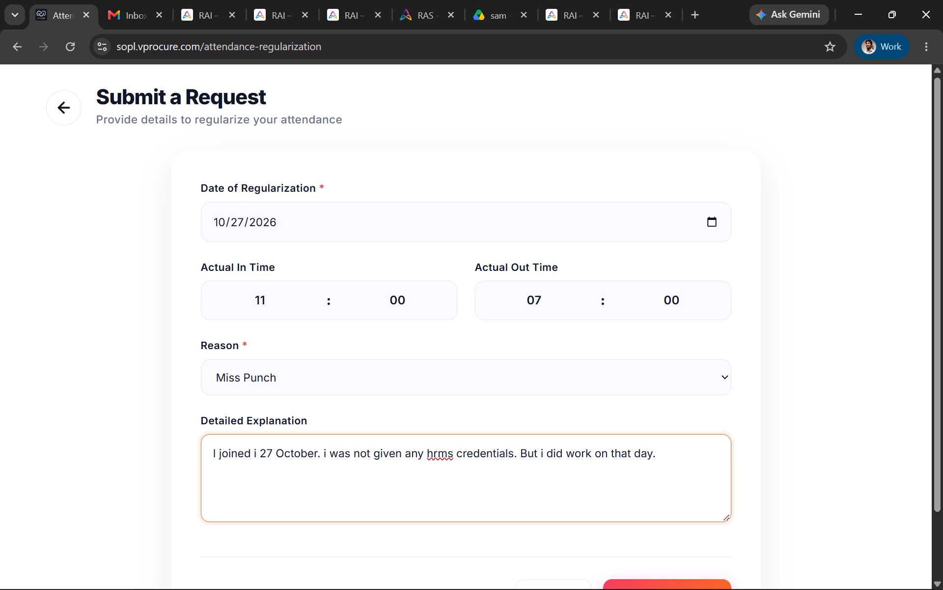
{"action": "key", "text": "BackSpace"}
{"action": "key", "text": "BackSpace"}
{"action": "key", "text": "BackSpace"}
{"action": "key", "text": "BackSpace"}
{"action": "key", "text": "BackSpace"}
{"action": "key", "text": "BackSpace"}
{"action": "key", "text": "BackSpace"}
{"action": "type", "text": "was onboar"}
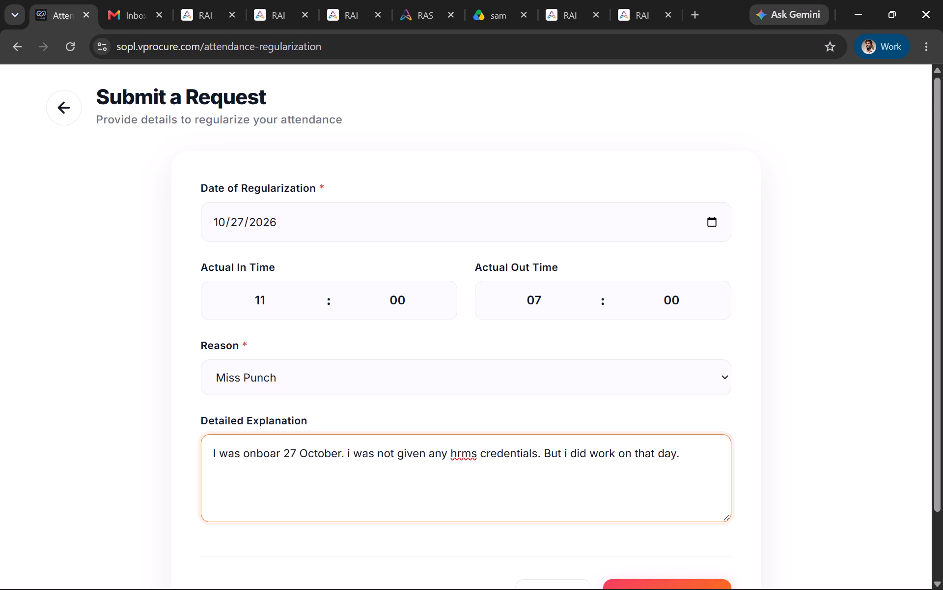
{"action": "type", "text": "der"}
{"action": "key", "text": "BackSpace"}
{"action": "type", "text": "d"}
{"action": "key", "text": "space"}
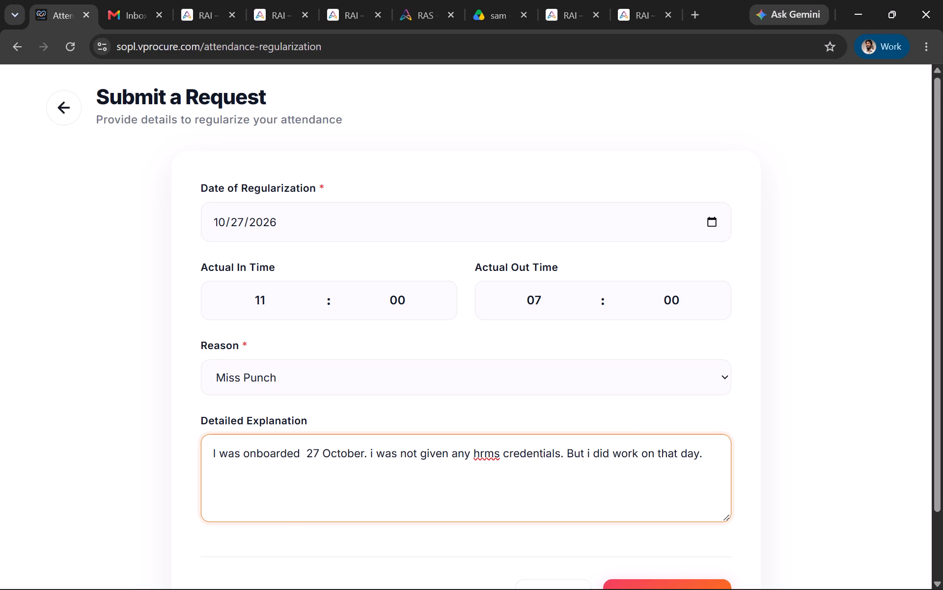
{"action": "type", "text": "on"}
Rewrite the date in the explanation's first sentence as "27th of October".
{"action": "key", "text": "Right"}
{"action": "key", "text": "Right"}
{"action": "key", "text": "Right"}
{"action": "key", "text": "Right"}
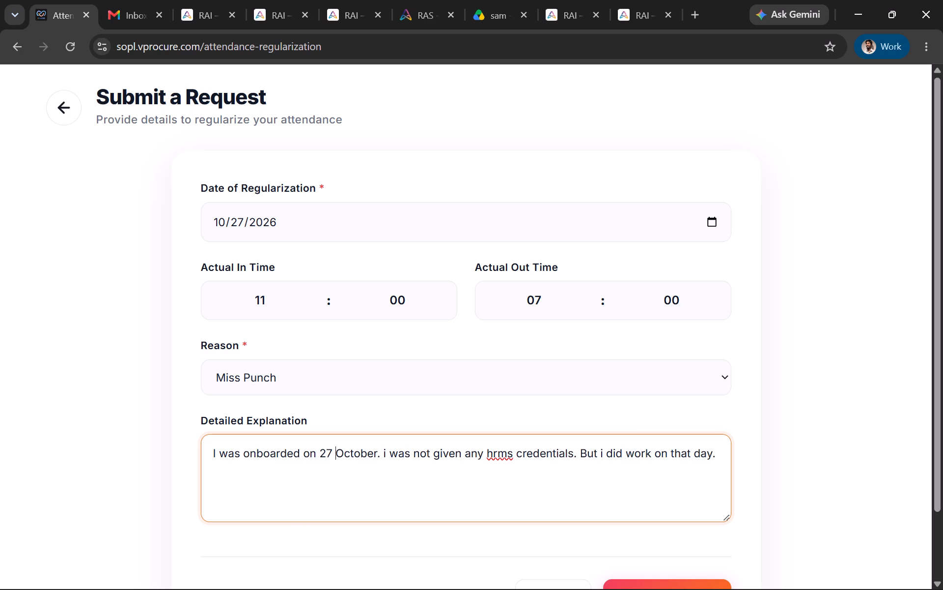
{"action": "type", "text": "of"}
{"action": "key", "text": "space"}
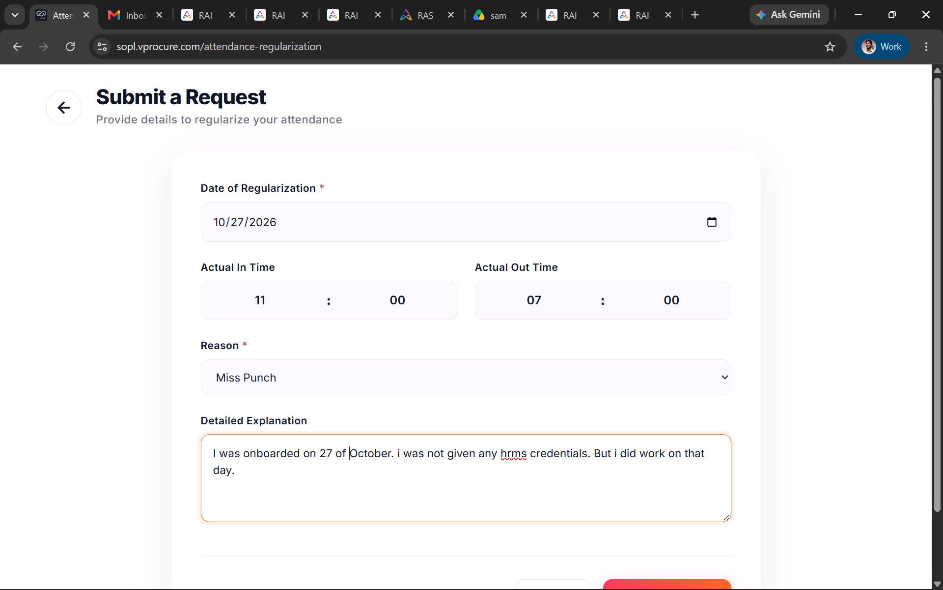
{"action": "key", "text": "Left"}
{"action": "key", "text": "Left"}
{"action": "key", "text": "Left"}
{"action": "key", "text": "Left"}
{"action": "type", "text": "th"}
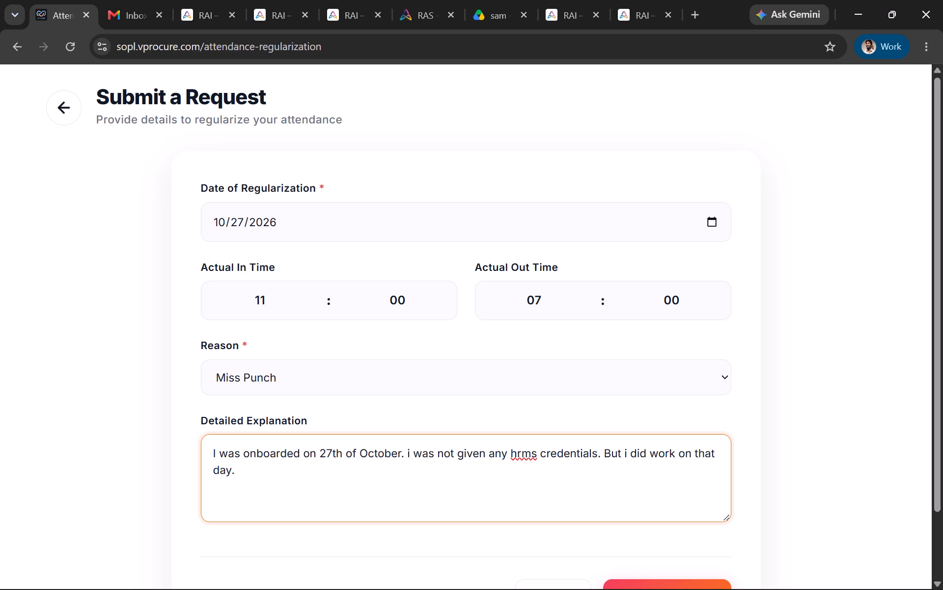
Add the closing words "Kindly Approve this" at the end of the detailed explanation.
{"action": "left_click", "coordinate": [528, 458]}
{"action": "left_click", "coordinate": [630, 458]}
{"action": "left_click", "coordinate": [485, 482]}
{"action": "scroll", "coordinate": [485, 482], "scroll_direction": "down", "scroll_amount": 3}
{"action": "key", "text": "space"}
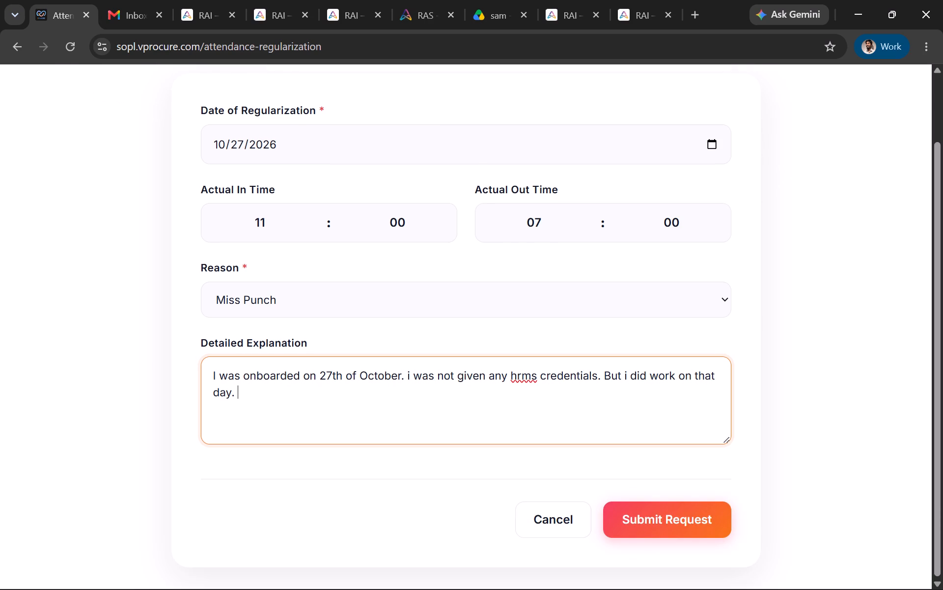
{"action": "type", "text": "Kindly"}
{"action": "key", "text": "space"}
{"action": "scroll", "coordinate": [383, 428], "scroll_direction": "up", "scroll_amount": 3}
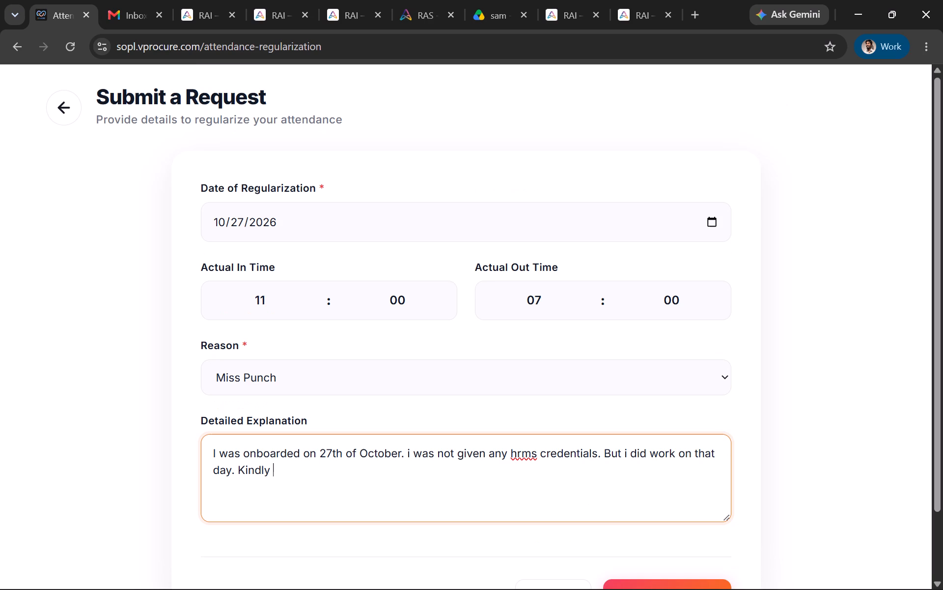
{"action": "scroll", "coordinate": [330, 209], "scroll_direction": "down", "scroll_amount": 2}
{"action": "type", "text": "Approbe"}
{"action": "key", "text": "BackSpace"}
{"action": "key", "text": "v"}
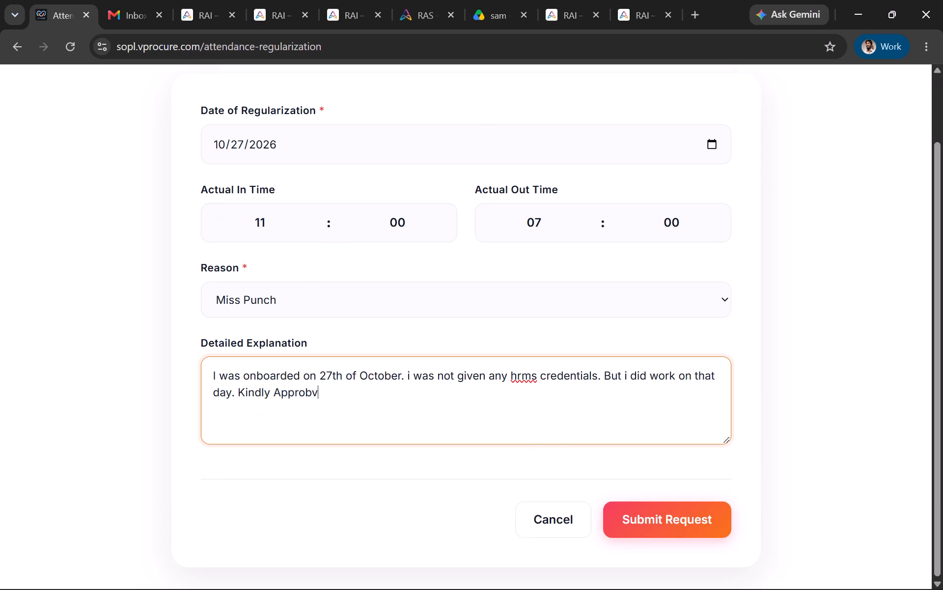
{"action": "key", "text": "BackSpace"}
{"action": "key", "text": "BackSpace"}
{"action": "type", "text": "ve this"}
Submit the attendance regularization request for 27 October 2026.
{"action": "left_click", "coordinate": [651, 522]}
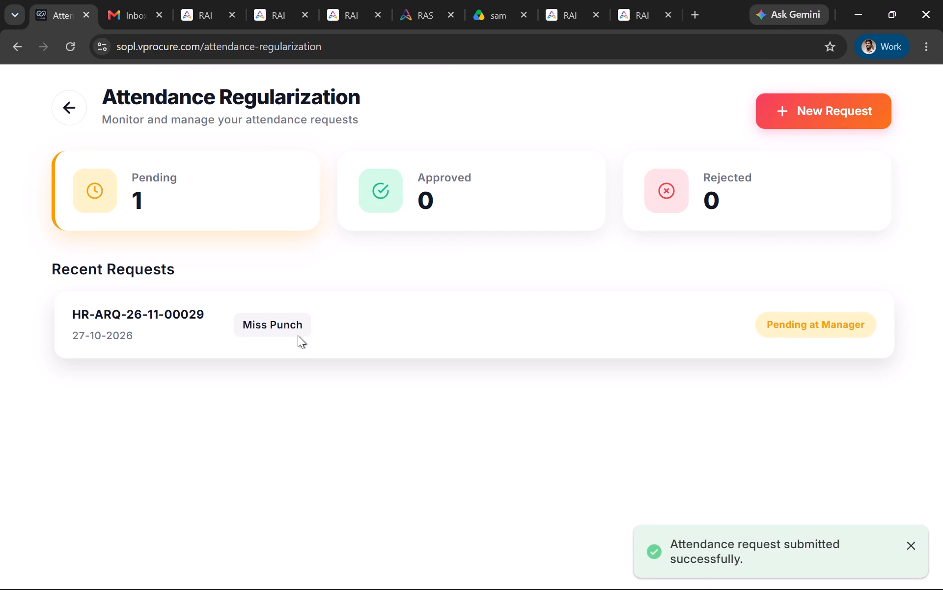
Start a new regularization request and set its date to 10/28/2026.
{"action": "left_click", "coordinate": [838, 112]}
{"action": "left_click", "coordinate": [328, 228]}
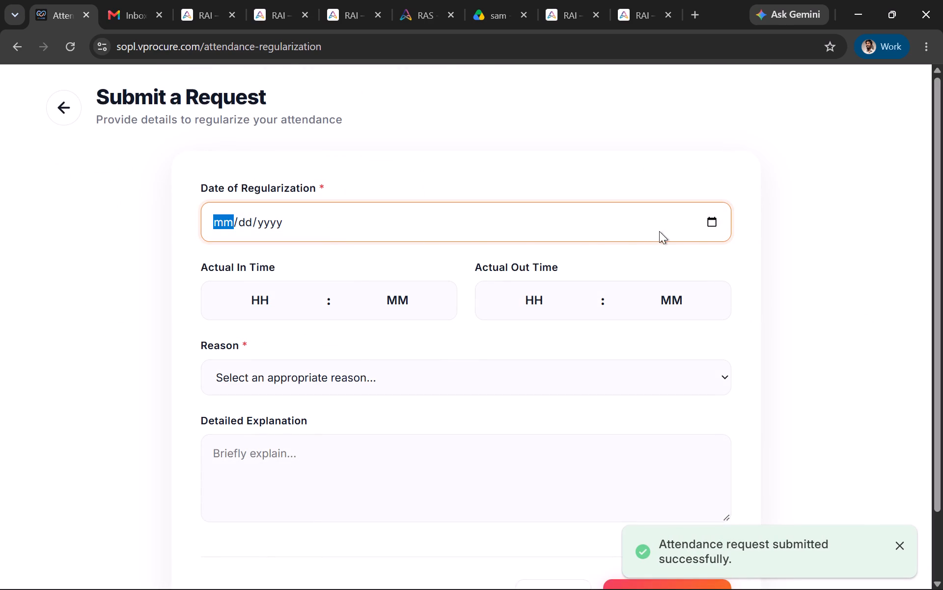
{"action": "left_click", "coordinate": [713, 223]}
{"action": "left_click", "coordinate": [324, 261]}
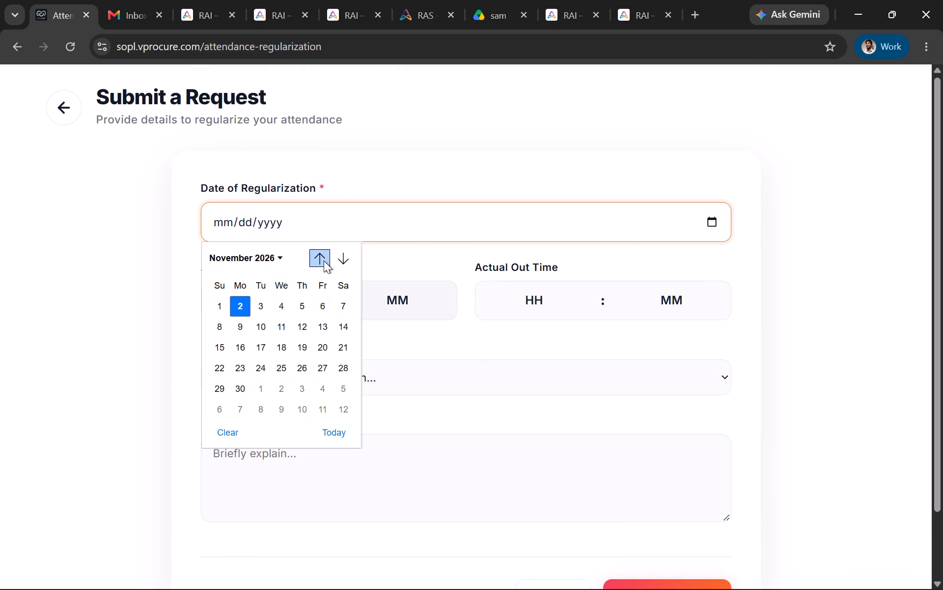
{"action": "left_click", "coordinate": [277, 391]}
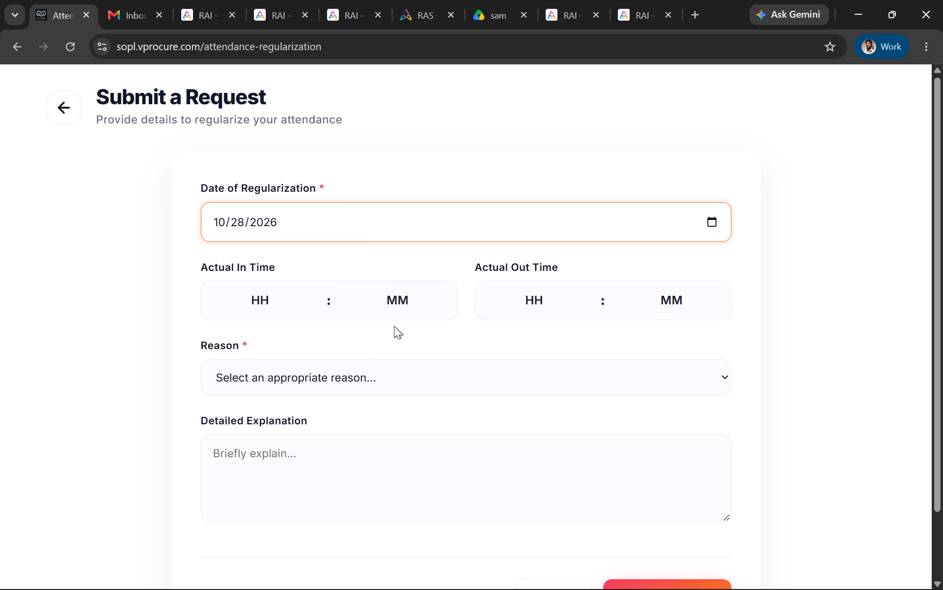
Set the new request's Actual In Time to 09:32.
{"action": "left_click", "coordinate": [280, 304]}
{"action": "scroll", "coordinate": [257, 362], "scroll_direction": "up", "scroll_amount": 1}
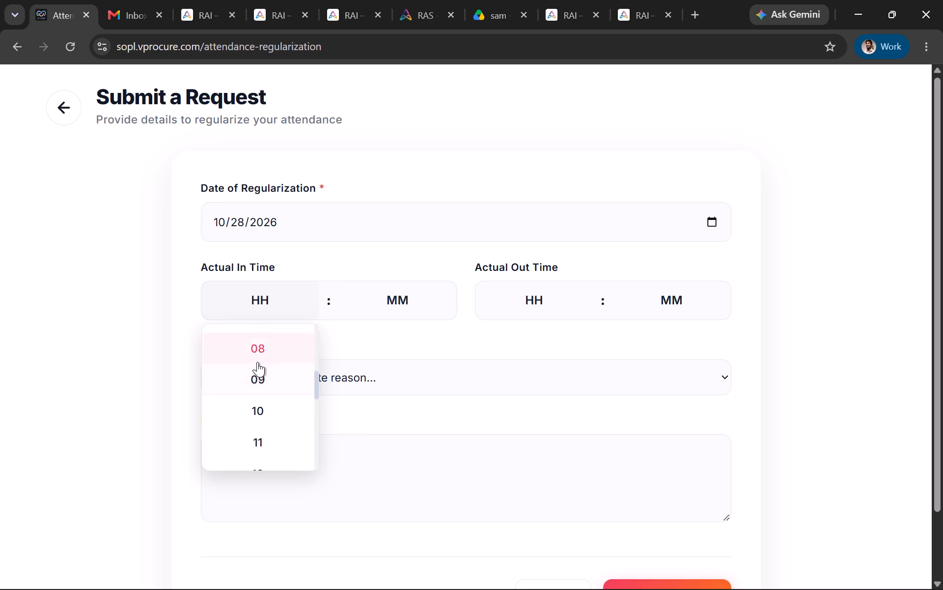
{"action": "left_click", "coordinate": [259, 386]}
{"action": "left_click", "coordinate": [384, 295]}
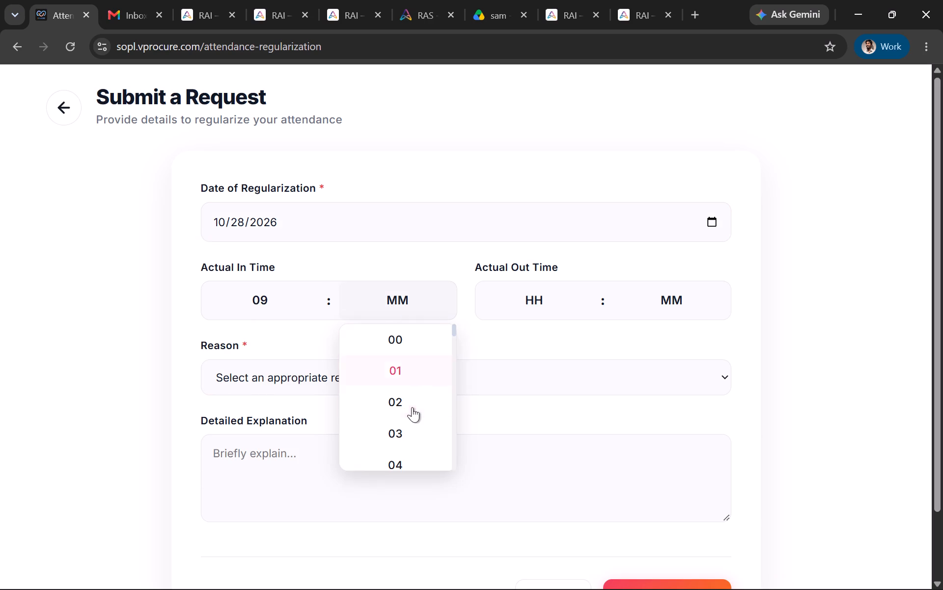
{"action": "scroll", "coordinate": [412, 407], "scroll_direction": "down", "scroll_amount": 5}
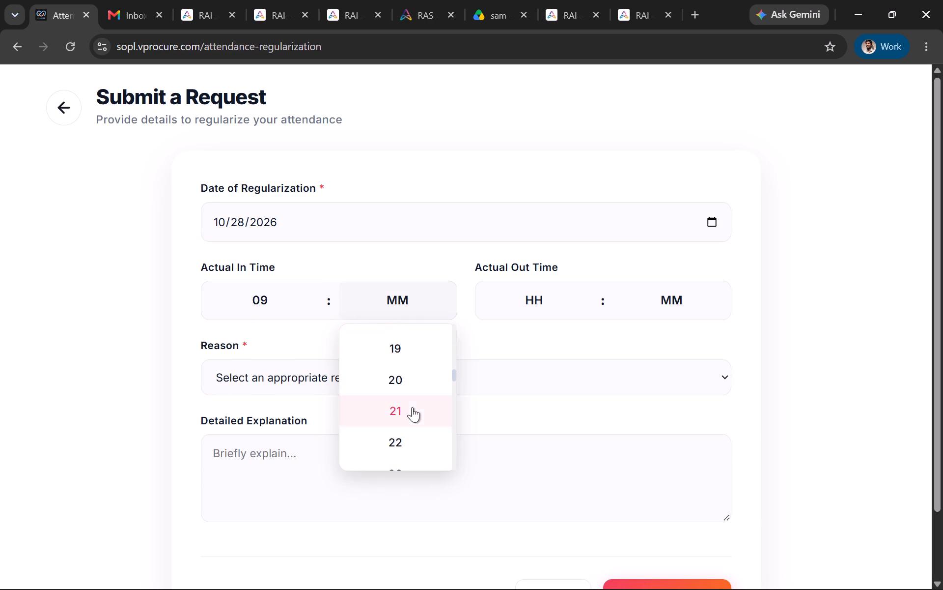
{"action": "scroll", "coordinate": [412, 407], "scroll_direction": "down", "scroll_amount": 3}
{"action": "left_click", "coordinate": [412, 407]}
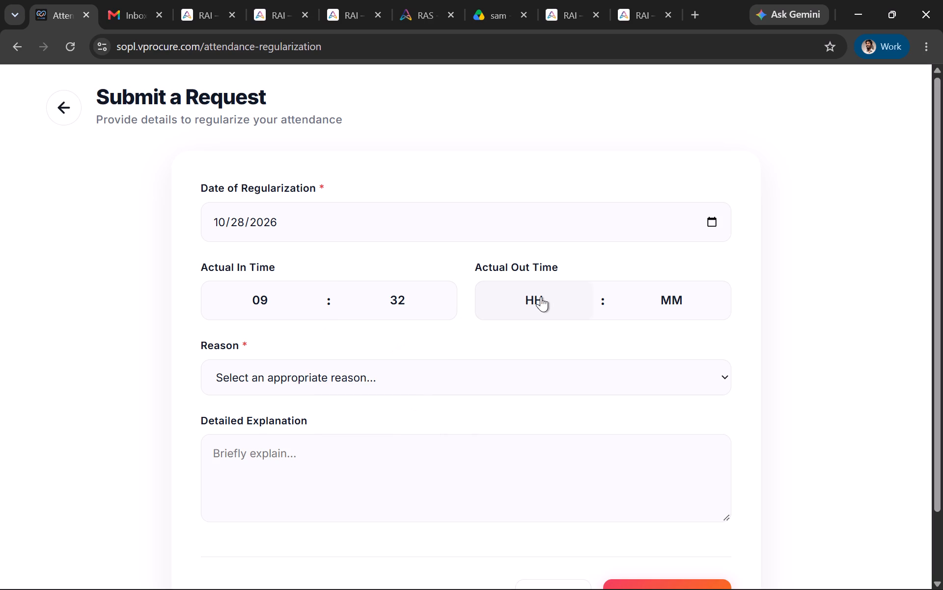
Set the new request's Actual Out Time to 07:00.
{"action": "left_click", "coordinate": [541, 296]}
{"action": "scroll", "coordinate": [526, 395], "scroll_direction": "down", "scroll_amount": 1}
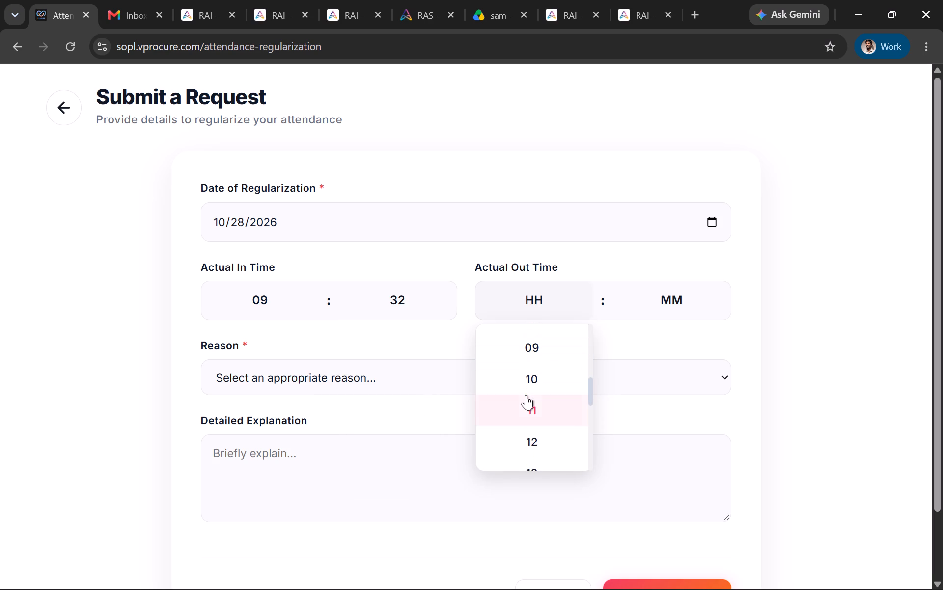
{"action": "scroll", "coordinate": [526, 395], "scroll_direction": "up", "scroll_amount": 2}
{"action": "scroll", "coordinate": [526, 395], "scroll_direction": "down", "scroll_amount": 1}
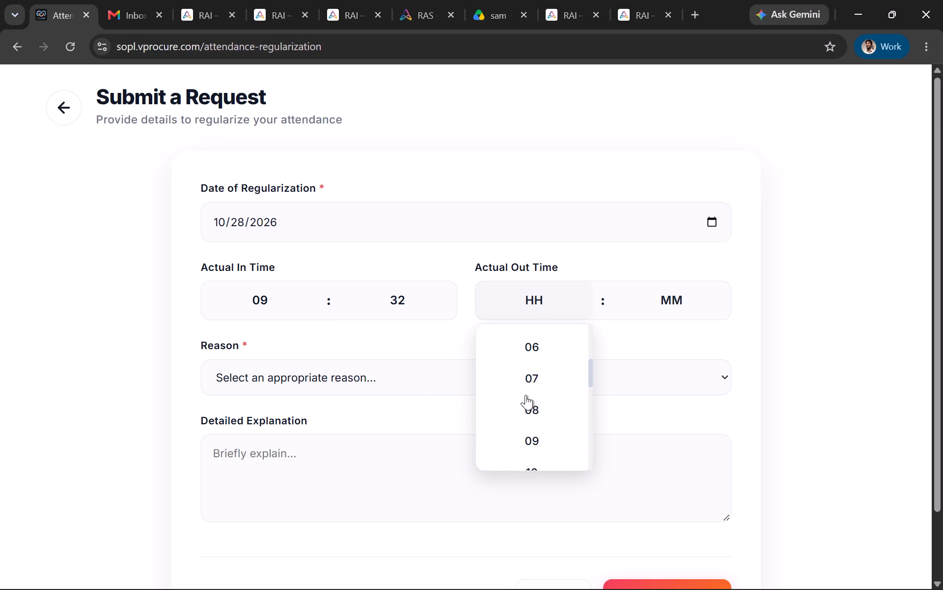
{"action": "left_click", "coordinate": [544, 375]}
{"action": "left_click", "coordinate": [666, 299]}
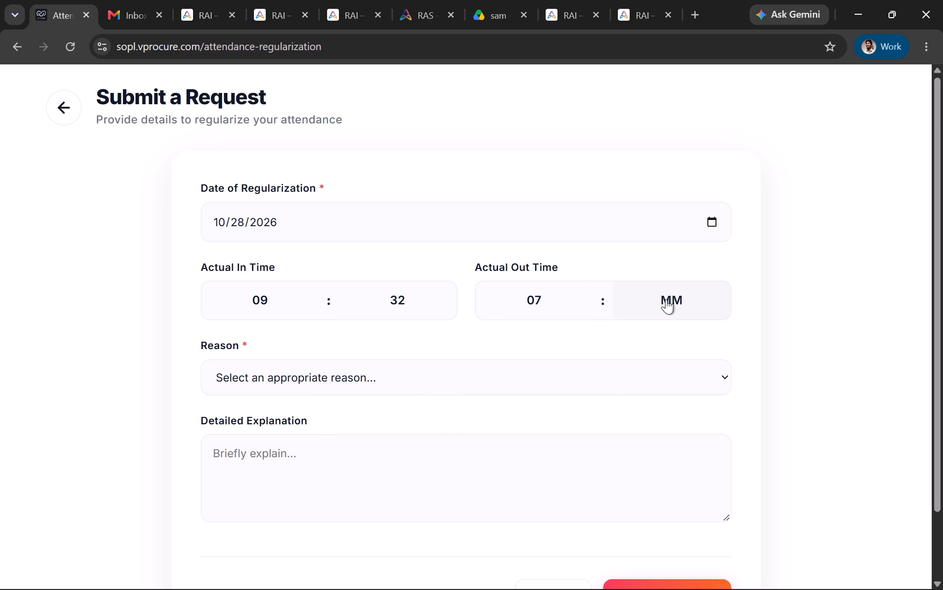
{"action": "left_click", "coordinate": [670, 332]}
Choose Miss Punch as the reason for the 28 October request.
{"action": "left_click", "coordinate": [410, 370]}
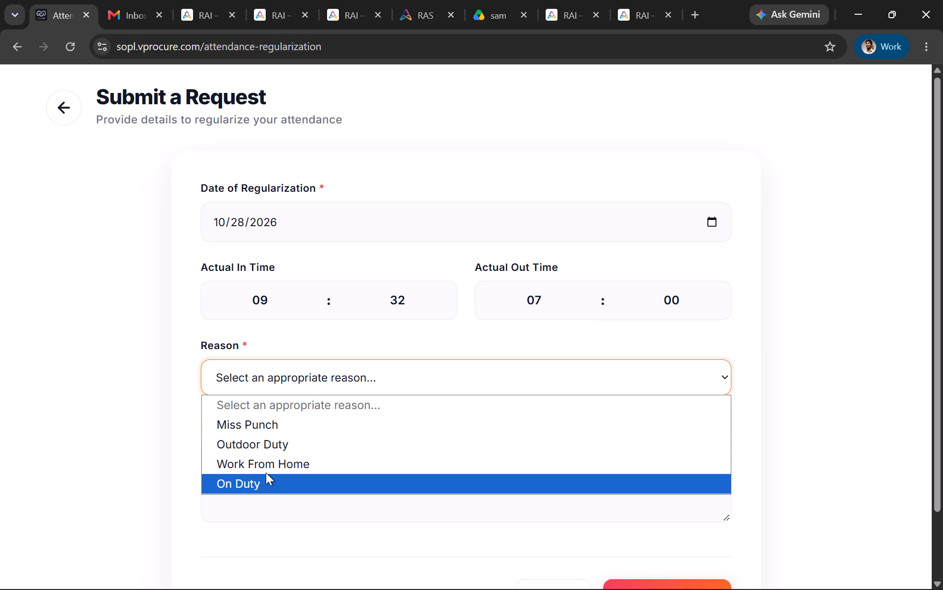
{"action": "left_click", "coordinate": [340, 417]}
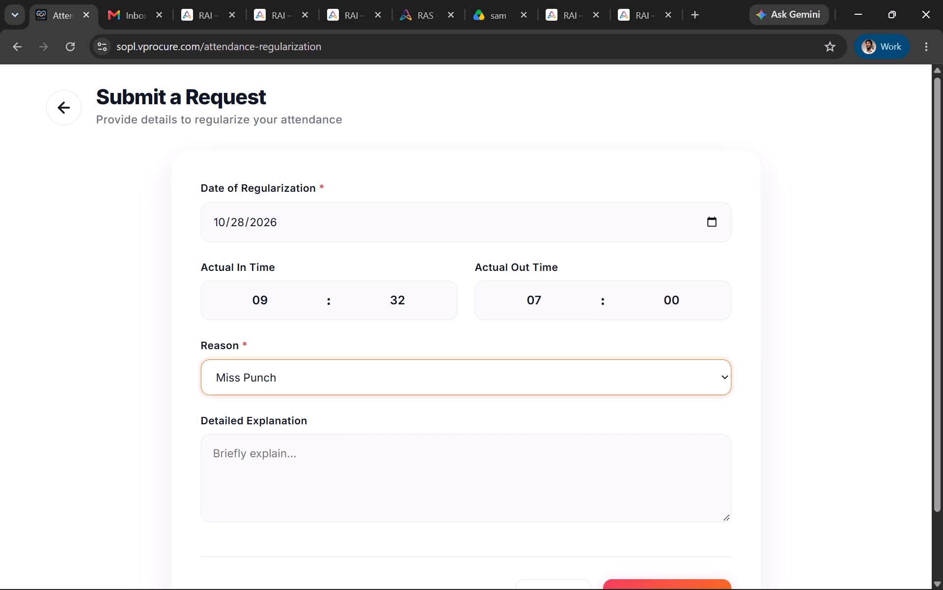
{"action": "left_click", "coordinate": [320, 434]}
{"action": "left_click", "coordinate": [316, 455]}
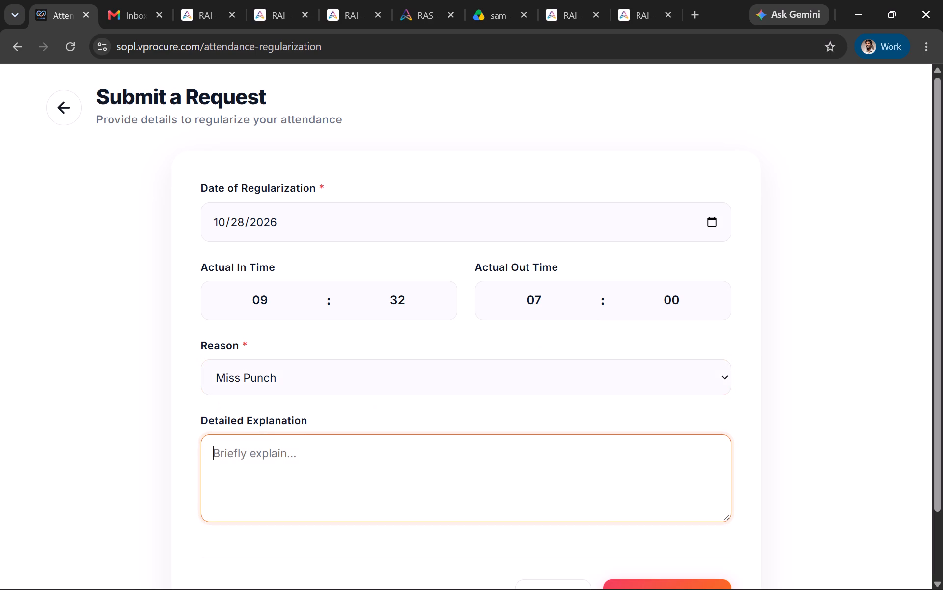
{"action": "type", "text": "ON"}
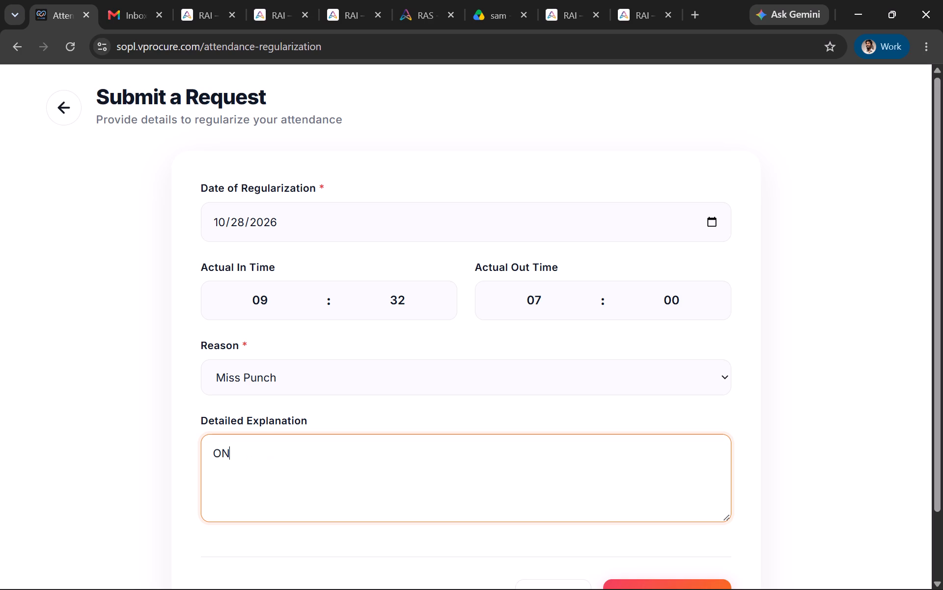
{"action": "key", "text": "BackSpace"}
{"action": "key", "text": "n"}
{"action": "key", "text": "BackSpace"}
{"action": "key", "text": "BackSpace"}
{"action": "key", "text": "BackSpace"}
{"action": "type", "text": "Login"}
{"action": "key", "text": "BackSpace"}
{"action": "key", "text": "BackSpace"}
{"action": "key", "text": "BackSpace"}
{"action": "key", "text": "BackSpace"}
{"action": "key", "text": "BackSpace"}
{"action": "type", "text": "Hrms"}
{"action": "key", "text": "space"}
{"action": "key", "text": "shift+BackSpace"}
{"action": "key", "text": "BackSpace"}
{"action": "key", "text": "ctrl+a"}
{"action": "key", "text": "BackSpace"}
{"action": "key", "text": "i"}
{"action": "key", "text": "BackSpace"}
Write the 28 October request's detailed explanation, starting with "I worked on that day. And login credentials were also given.".
{"action": "type", "text": "I worked on that day. Though my"}
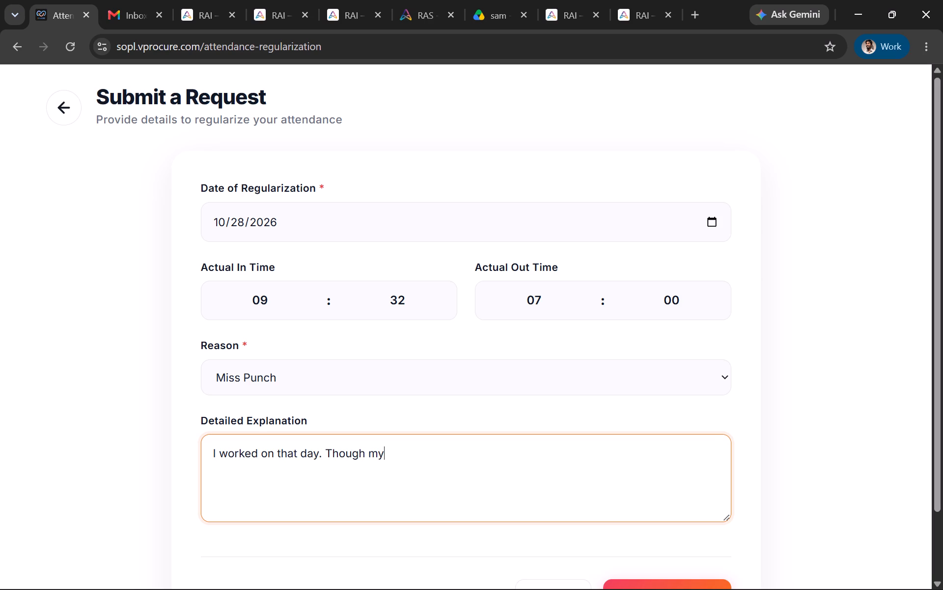
{"action": "key", "text": "ctrl+BackSpace"}
{"action": "key", "text": "ctrl+BackSpace"}
{"action": "type", "text": "And login credentials were a"}
{"action": "key", "text": "BackSpace"}
{"action": "key", "text": "l"}
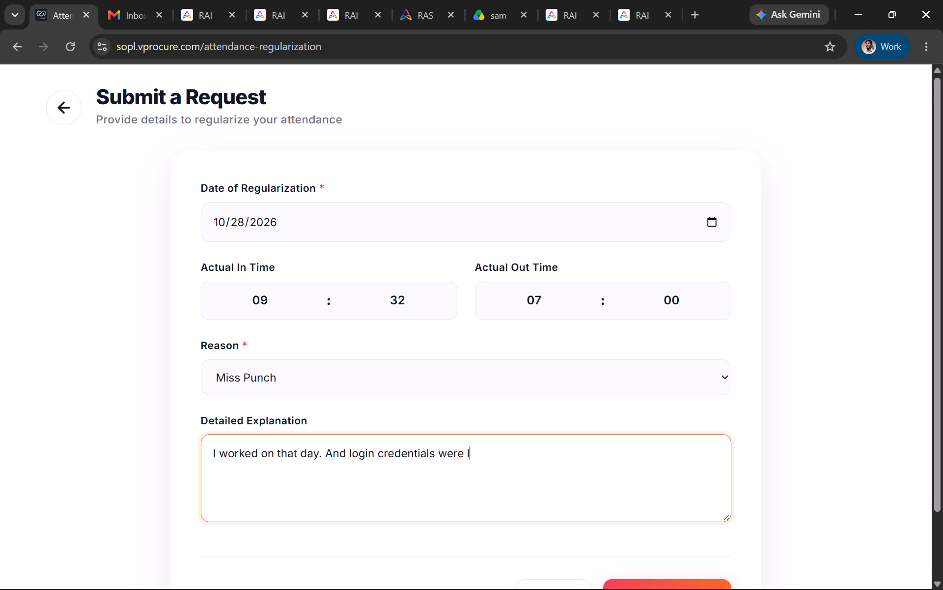
{"action": "key", "text": "BackSpace"}
{"action": "type", "text": "also given. My"}
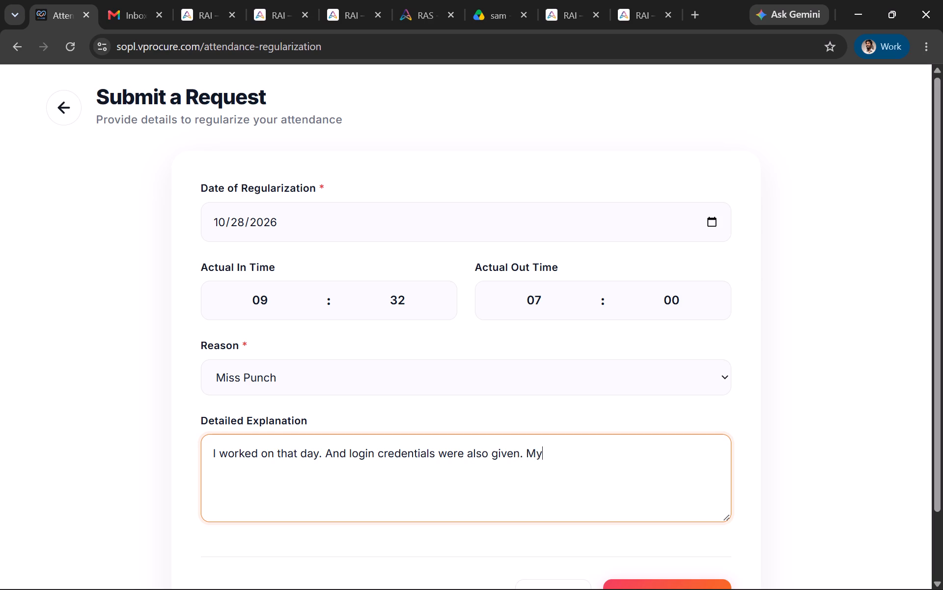
{"action": "key", "text": "BackSpace"}
{"action": "key", "text": "BackSpace"}
Continue the detailed explanation with "But the thing is that my login credentials".
{"action": "type", "text": "BUt th"}
{"action": "key", "text": "BackSpace"}
{"action": "key", "text": "BackSpace"}
{"action": "key", "text": "BackSpace"}
{"action": "key", "text": "BackSpace"}
{"action": "key", "text": "BackSpace"}
{"action": "type", "text": "ut the thing is taht"}
{"action": "key", "text": "space"}
{"action": "key", "text": "BackSpace"}
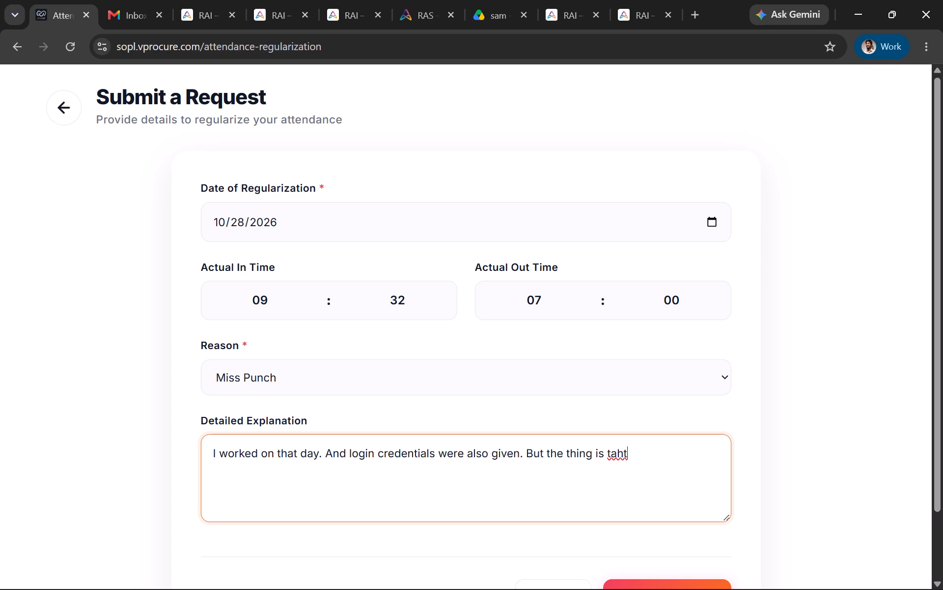
{"action": "key", "text": "BackSpace"}
{"action": "key", "text": "BackSpace"}
{"action": "key", "text": "BackSpace"}
{"action": "type", "text": "hat i"}
{"action": "key", "text": "BackSpace"}
{"action": "type", "text": "th"}
{"action": "key", "text": "BackSpace"}
{"action": "key", "text": "BackSpace"}
{"action": "key", "text": "m"}
{"action": "type", "text": "y lo"}
{"action": "key", "text": "BackSpace"}
{"action": "type", "text": "ogin creadent"}
{"action": "key", "text": "BackSpace"}
{"action": "key", "text": "BackSpace"}
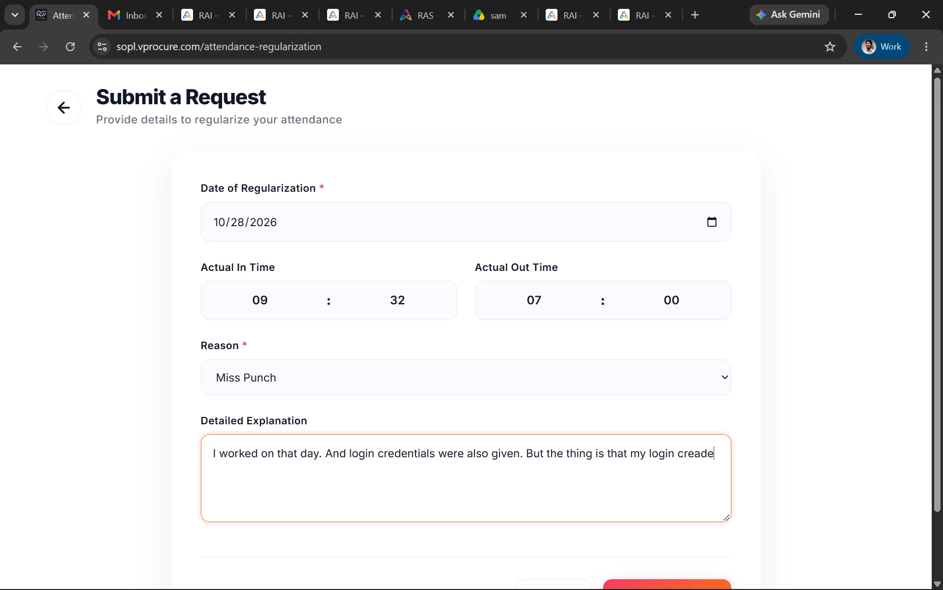
{"action": "key", "text": "n"}
{"action": "key", "text": "BackSpace"}
{"action": "key", "text": "BackSpace"}
{"action": "key", "text": "BackSpace"}
{"action": "key", "text": "BackSpace"}
{"action": "type", "text": "dentails"}
{"action": "key", "text": "space"}
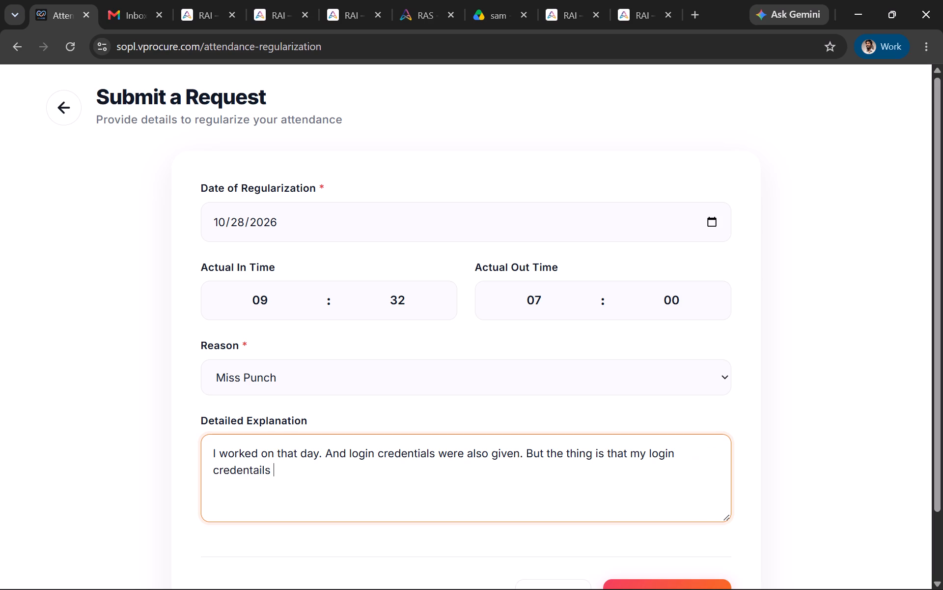
{"action": "key", "text": "BackSpace"}
{"action": "key", "text": "BackSpace"}
{"action": "key", "text": "BackSpace"}
{"action": "key", "text": "BackSpace"}
{"action": "key", "text": "BackSpace"}
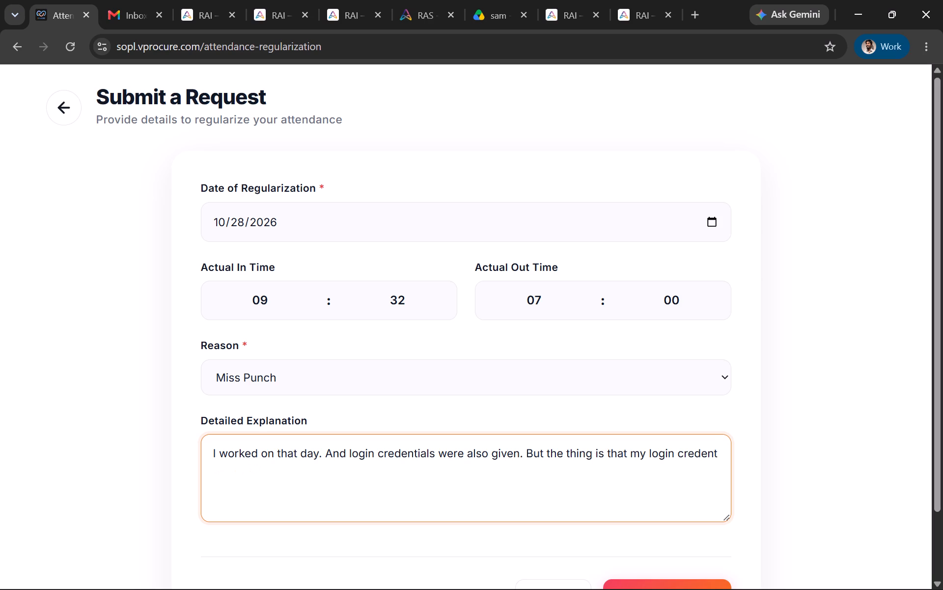
{"action": "key", "text": "BackSpace"}
{"action": "type", "text": "tials are o"}
Finish the explanation's last sentence with "were not working and has not activated yet.".
{"action": "key", "text": "BackSpace"}
{"action": "type", "text": "not workin"}
{"action": "key", "text": "BackSpace"}
{"action": "key", "text": "BackSpace"}
{"action": "key", "text": "BackSpace"}
{"action": "key", "text": "BackSpace"}
{"action": "key", "text": "BackSpace"}
{"action": "key", "text": "BackSpace"}
{"action": "key", "text": "BackSpace"}
{"action": "key", "text": "BackSpace"}
{"action": "key", "text": "BackSpace"}
{"action": "key", "text": "BackSpace"}
{"action": "key", "text": "BackSpace"}
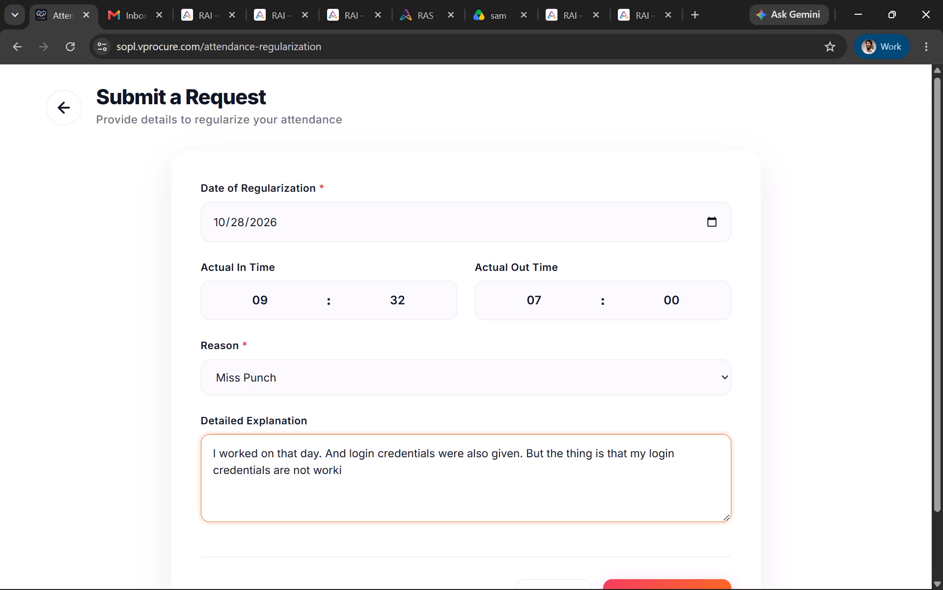
{"action": "key", "text": "BackSpace"}
{"action": "key", "text": "BackSpace"}
{"action": "key", "text": "BackSpace"}
{"action": "type", "text": "were not"}
{"action": "key", "text": "space"}
{"action": "type", "text": "workin"}
{"action": "key", "text": "space"}
{"action": "key", "text": "BackSpace"}
{"action": "type", "text": "g ans"}
{"action": "key", "text": "space"}
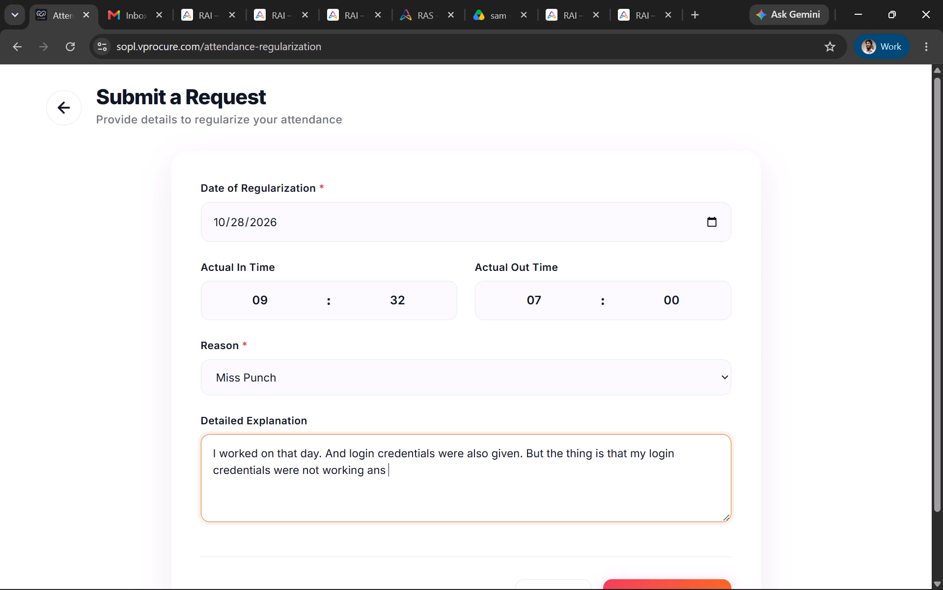
{"action": "key", "text": "BackSpace"}
{"action": "key", "text": "BackSpace"}
{"action": "type", "text": "d"}
{"action": "key", "text": "space"}
{"action": "key", "text": "i"}
{"action": "key", "text": "BackSpace"}
{"action": "type", "text": "has not activated yet."}
Copy the full text of the detailed explanation for reuse.
{"action": "scroll", "coordinate": [316, 455], "scroll_direction": "down", "scroll_amount": 2}
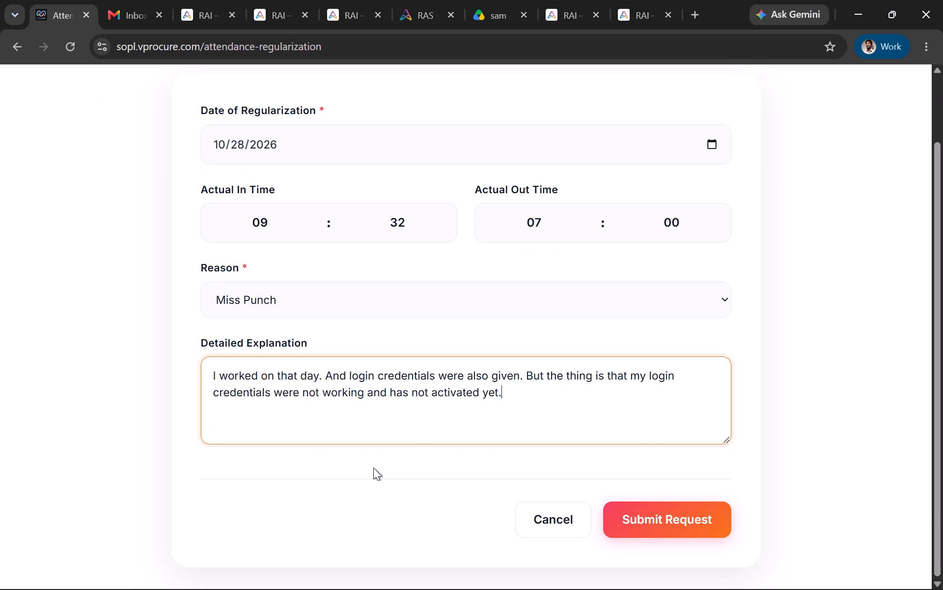
{"action": "left_click_drag", "start_coordinate": [533, 403], "coordinate": [221, 374]}
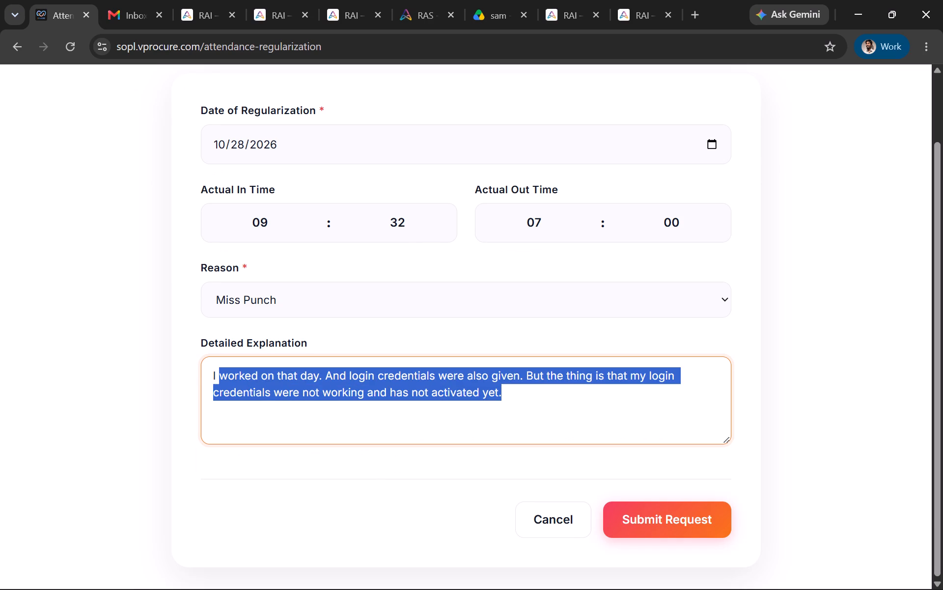
{"action": "left_click_drag", "start_coordinate": [221, 374], "coordinate": [211, 373]}
{"action": "key", "text": "ctrl+c"}
Submit the 28 October regularization request.
{"action": "left_click", "coordinate": [647, 519]}
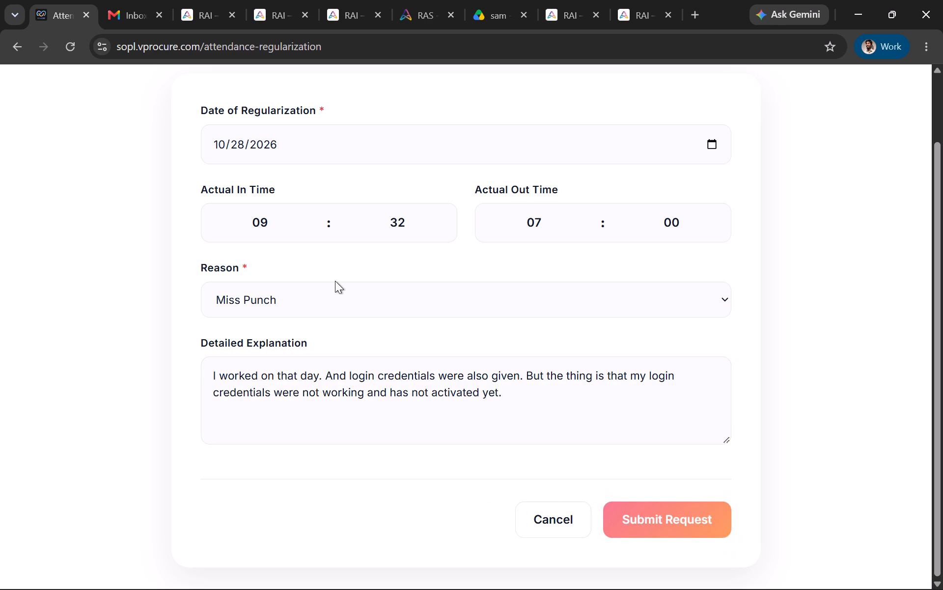
Start a new regularization request and set its date to 10/29/2026.
{"action": "scroll", "coordinate": [335, 281], "scroll_direction": "up", "scroll_amount": 4}
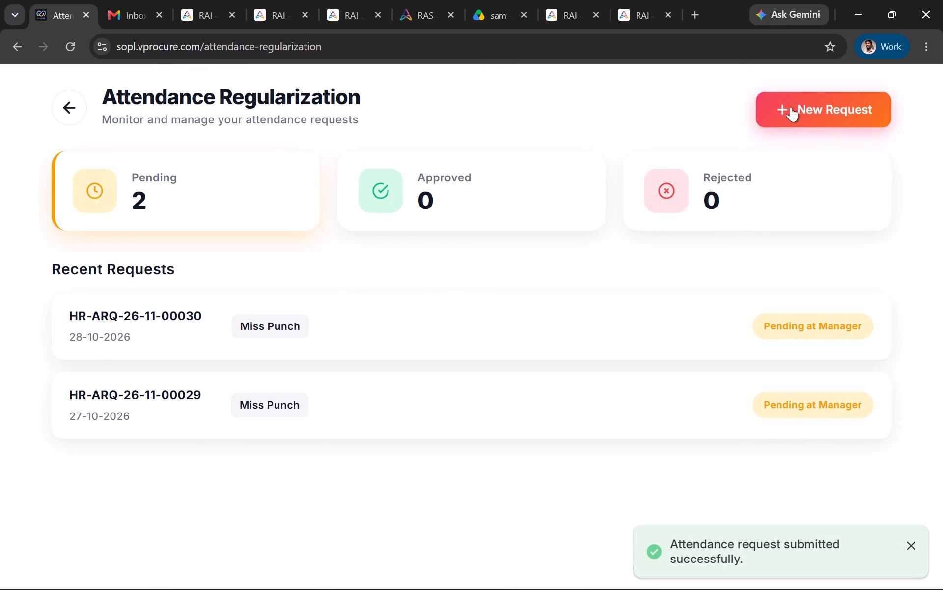
{"action": "left_click", "coordinate": [799, 103]}
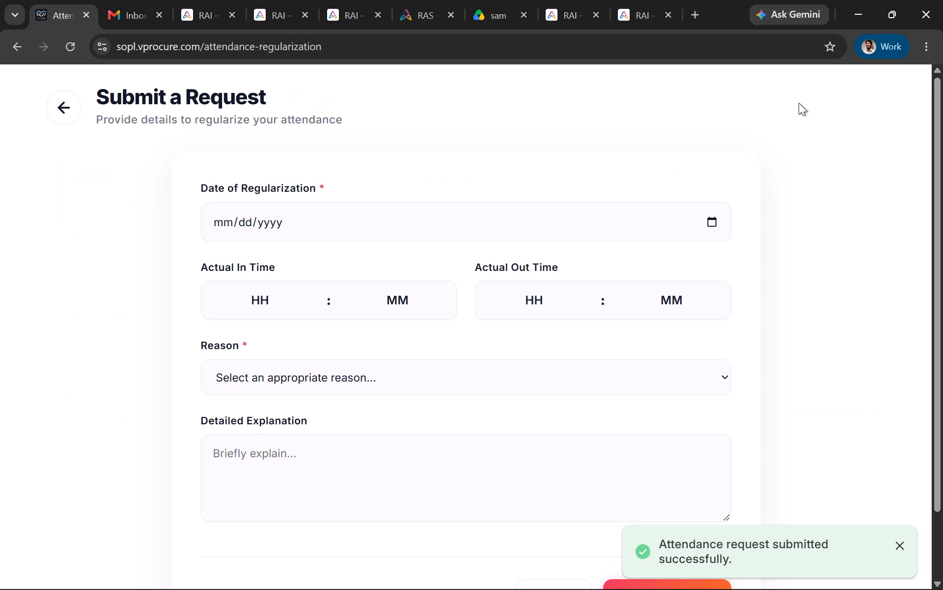
{"action": "left_click", "coordinate": [452, 208]}
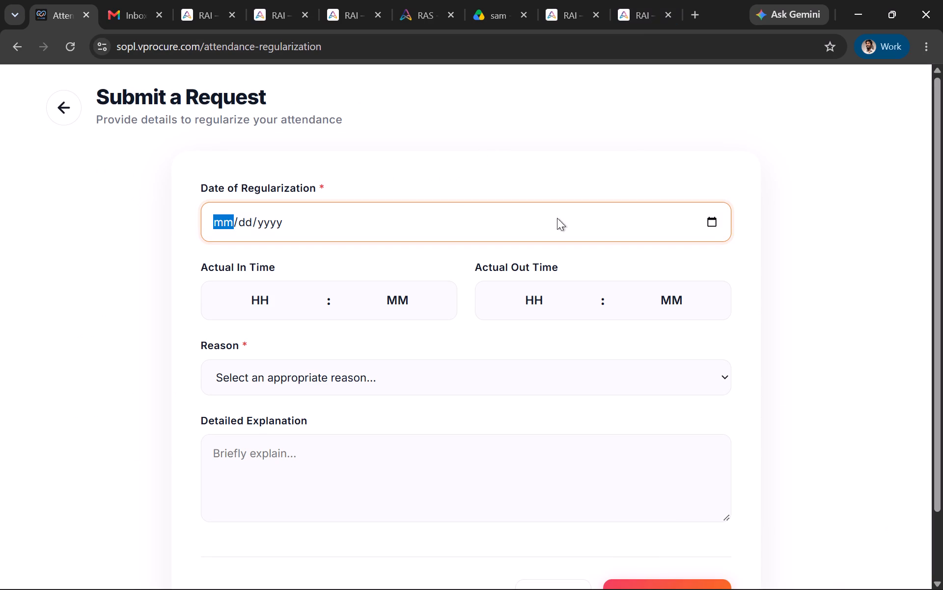
{"action": "left_click", "coordinate": [709, 218]}
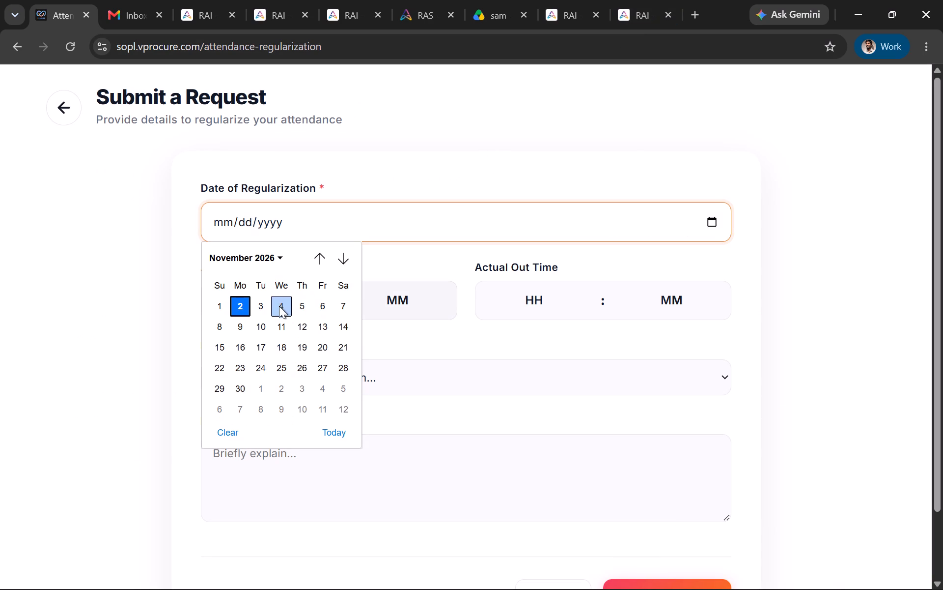
{"action": "left_click", "coordinate": [324, 267]}
{"action": "double_click", "coordinate": [324, 267]}
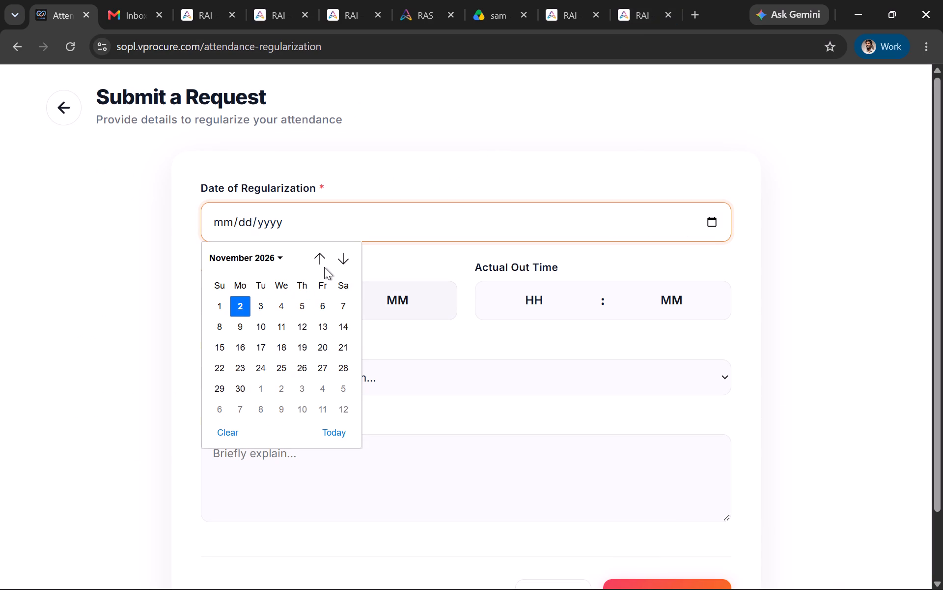
{"action": "left_click", "coordinate": [317, 255]}
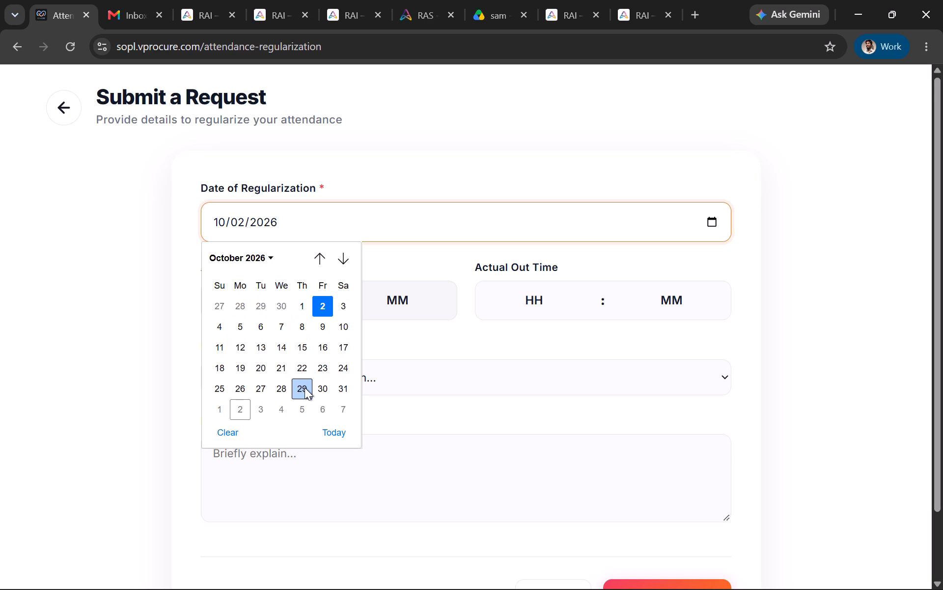
{"action": "left_click", "coordinate": [305, 387]}
Set the 29 October request's Actual In Time to 09:36.
{"action": "left_click", "coordinate": [284, 309]}
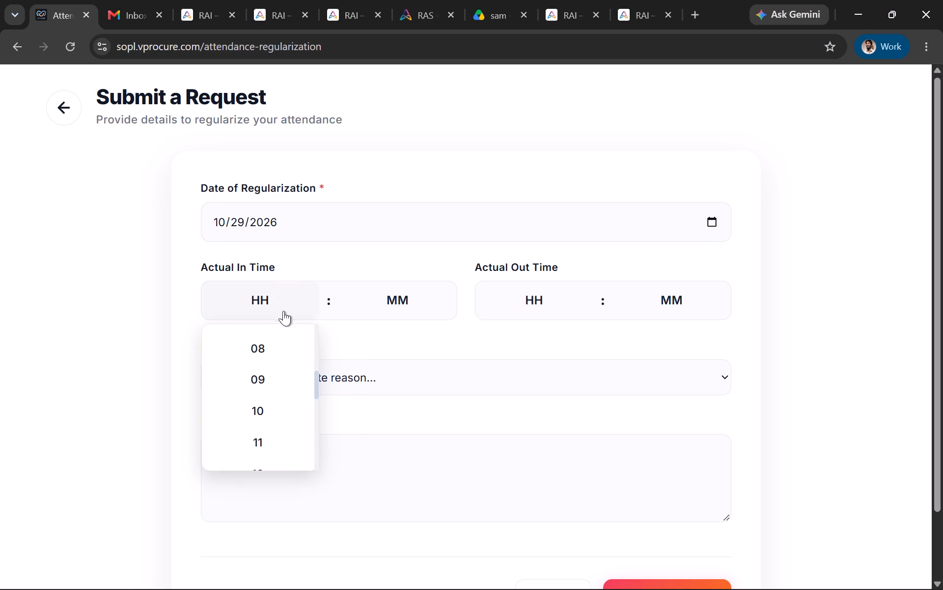
{"action": "left_click", "coordinate": [261, 377]}
{"action": "left_click", "coordinate": [396, 310]}
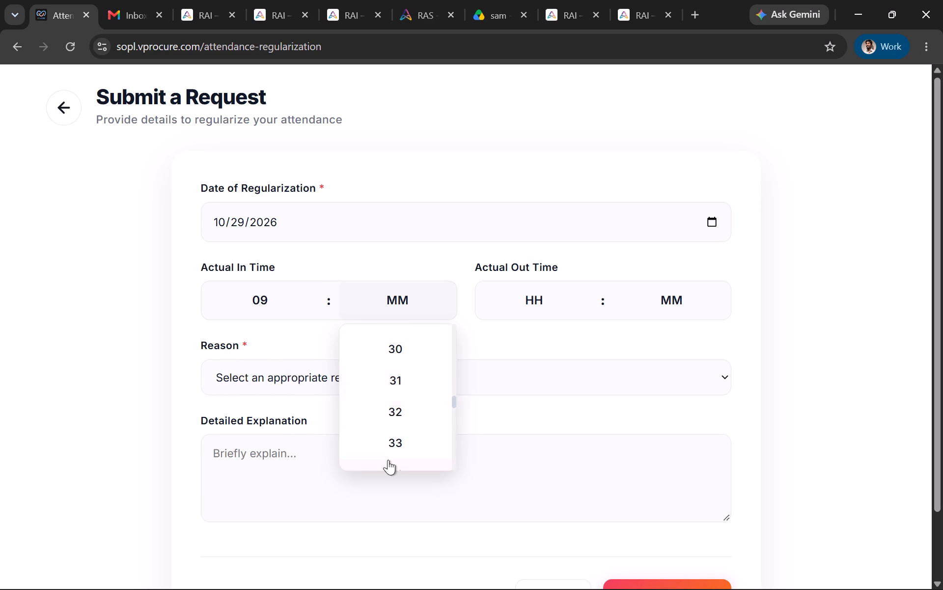
{"action": "scroll", "coordinate": [388, 460], "scroll_direction": "down", "scroll_amount": 2}
{"action": "left_click", "coordinate": [403, 367]}
Set the 29 October request's Actual Out Time to 07:45.
{"action": "left_click", "coordinate": [547, 294]}
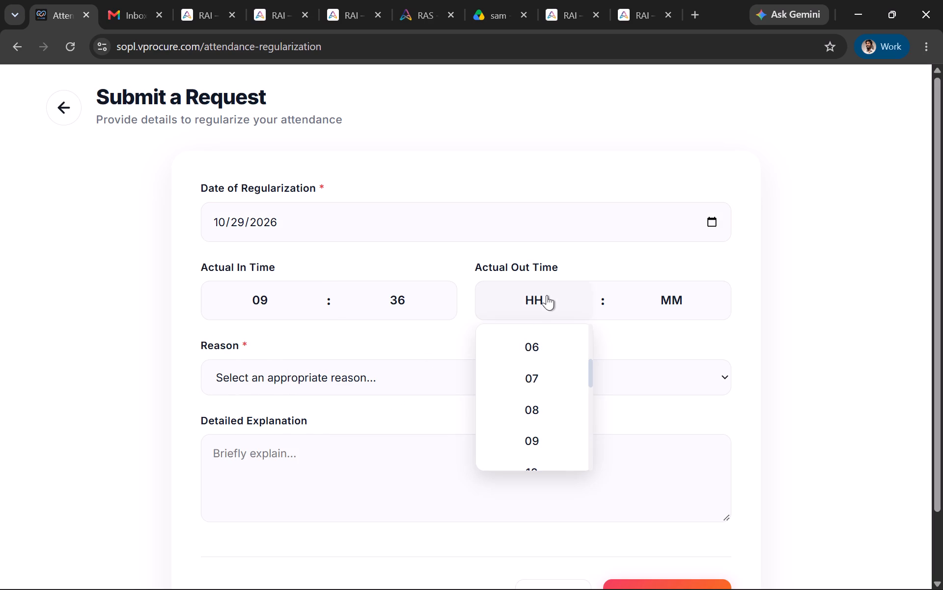
{"action": "left_click", "coordinate": [517, 389]}
{"action": "left_click", "coordinate": [638, 328]}
{"action": "left_click", "coordinate": [723, 278]}
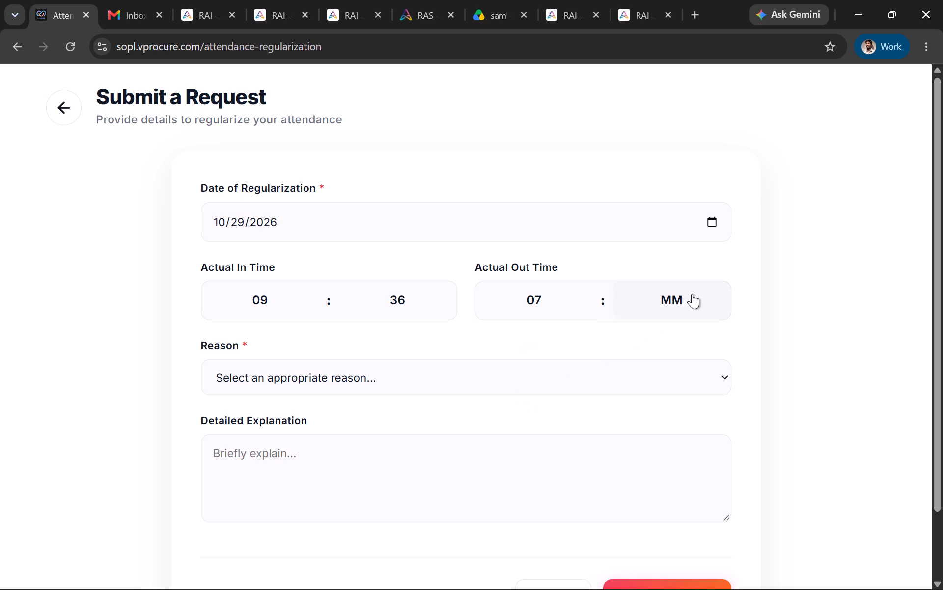
{"action": "left_click", "coordinate": [692, 294]}
{"action": "left_click", "coordinate": [538, 306]}
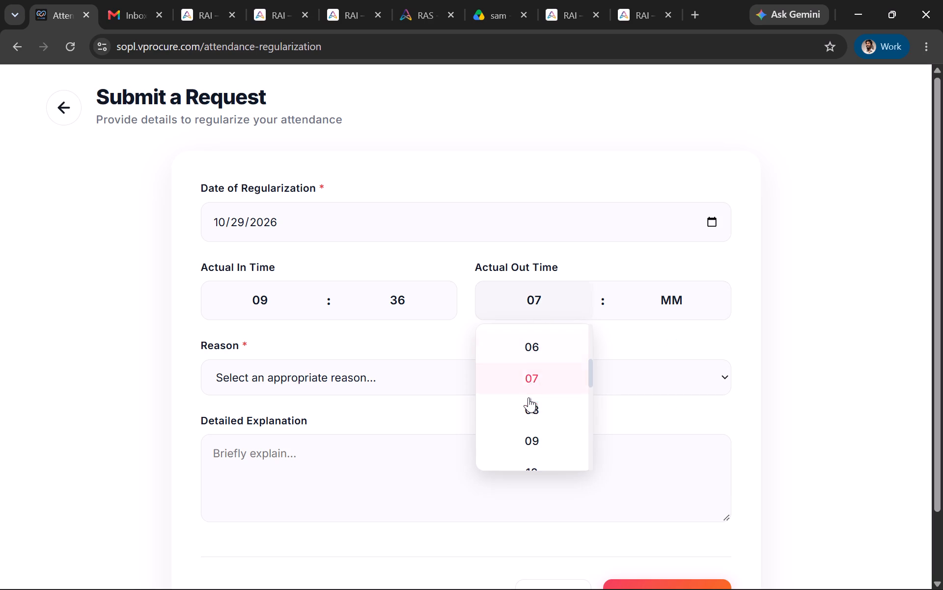
{"action": "left_click", "coordinate": [533, 391]}
{"action": "left_click", "coordinate": [694, 301]}
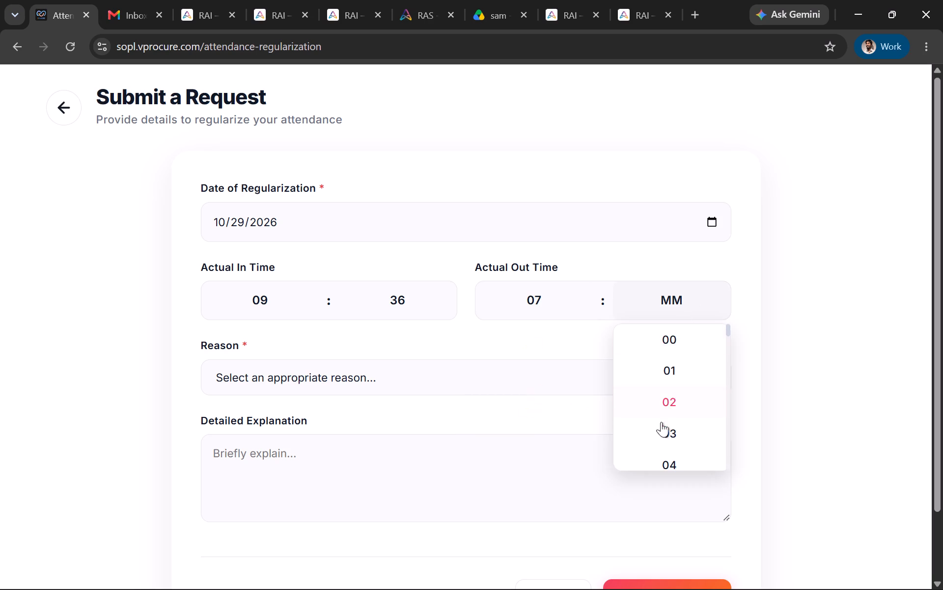
{"action": "scroll", "coordinate": [663, 433], "scroll_direction": "down", "scroll_amount": 7}
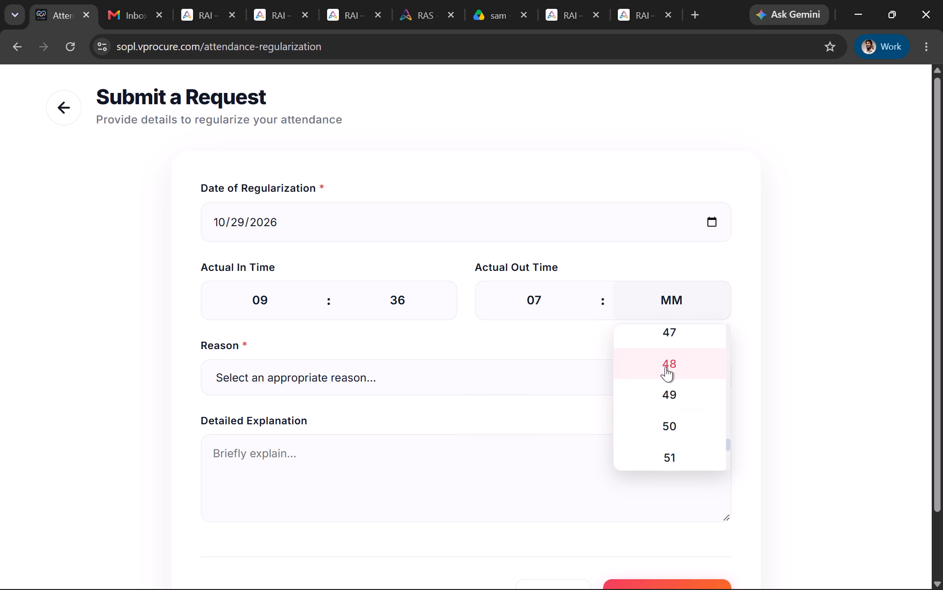
{"action": "scroll", "coordinate": [666, 367], "scroll_direction": "up", "scroll_amount": 1}
{"action": "left_click", "coordinate": [666, 367]}
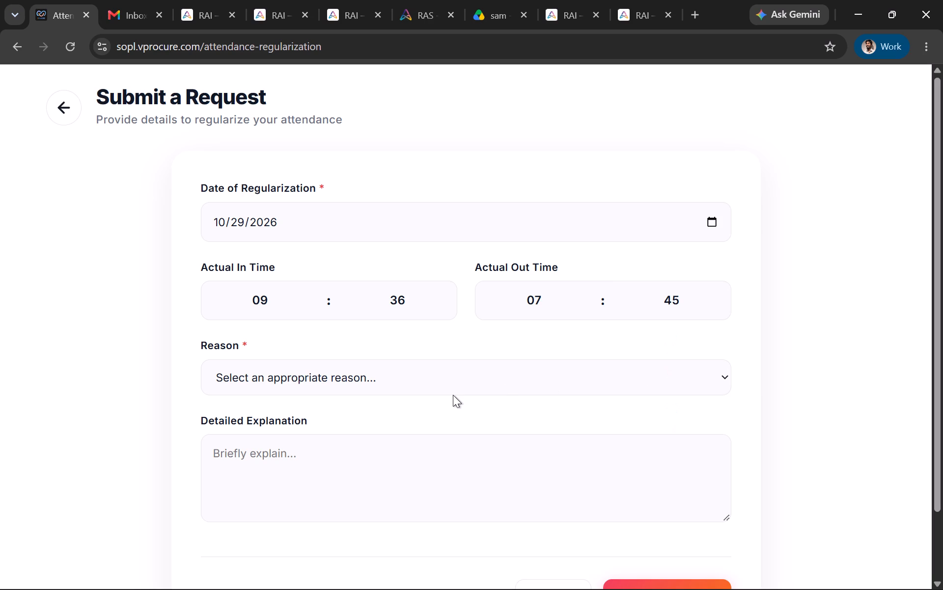
Choose Miss Punch as the reason for the 29 October request.
{"action": "left_click", "coordinate": [432, 383]}
{"action": "left_click", "coordinate": [321, 424]}
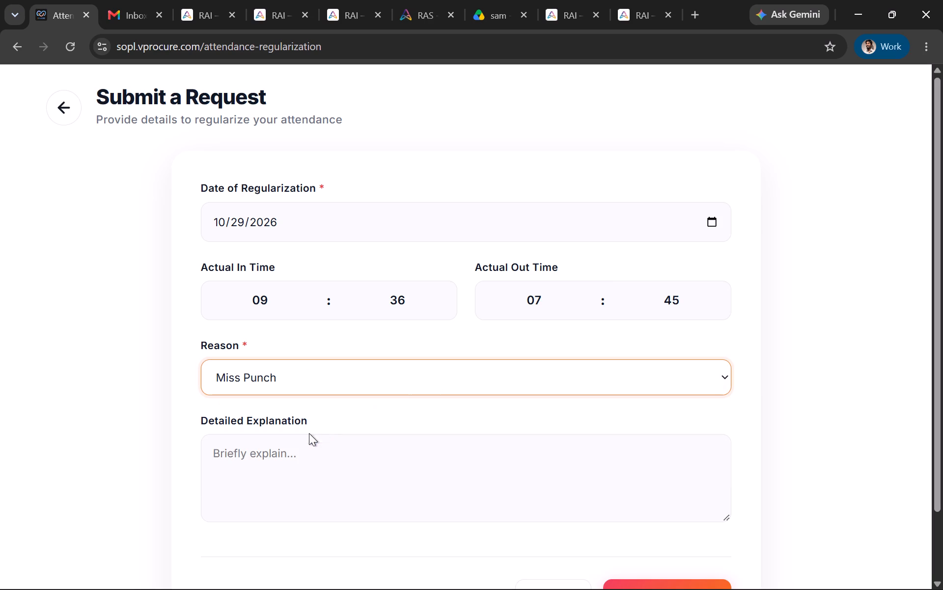
{"action": "left_click", "coordinate": [662, 309]}
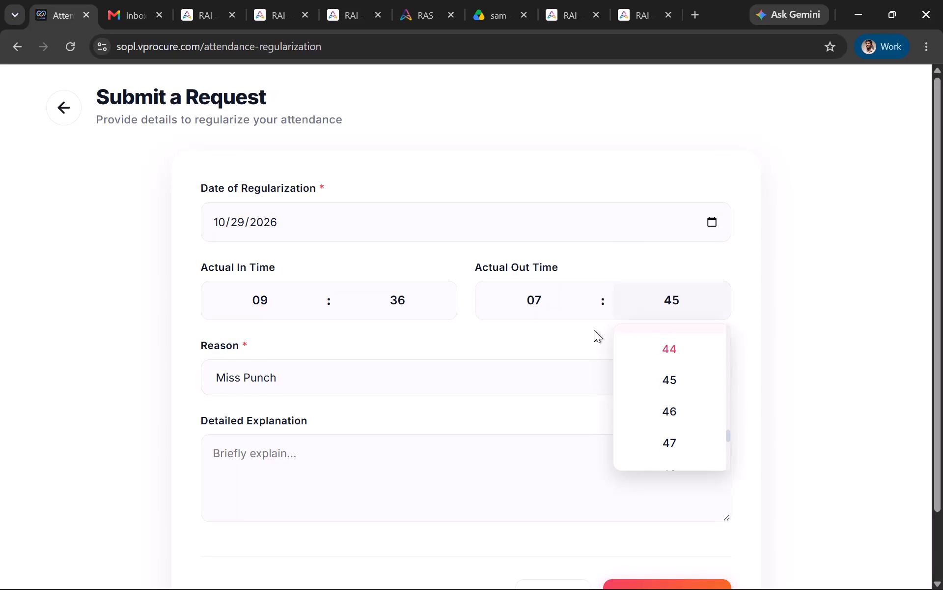
Paste the copied explanation text into the Detailed Explanation of the 29 October request.
{"action": "left_click", "coordinate": [368, 471]}
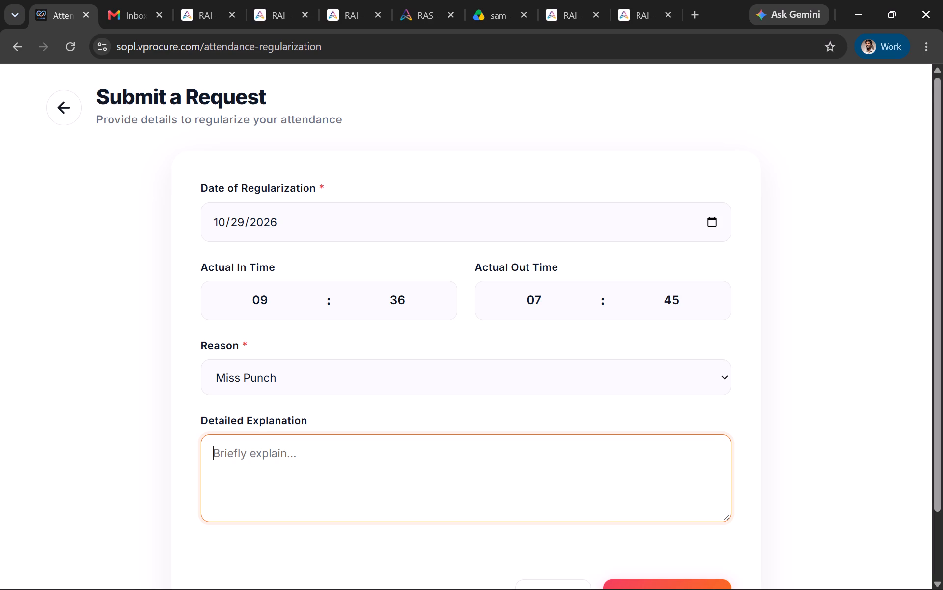
{"action": "key", "text": "ctrl+v"}
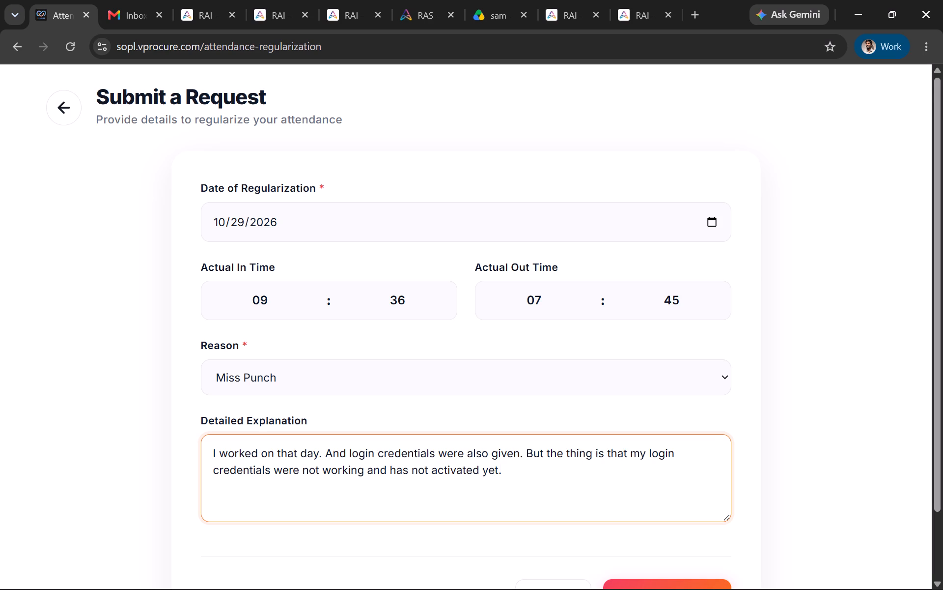
Reword the end of the explanation's last sentence to read "not working and informed the team on this.".
{"action": "key", "text": "Up"}
{"action": "key", "text": "Right"}
{"action": "key", "text": "Right"}
{"action": "key", "text": "Right"}
{"action": "key", "text": "Right"}
{"action": "key", "text": "Right"}
{"action": "key", "text": "Right"}
{"action": "key", "text": "Right"}
{"action": "key", "text": "Down"}
{"action": "key", "text": "Left"}
{"action": "key", "text": "BackSpace"}
{"action": "key", "text": "BackSpace"}
{"action": "key", "text": "BackSpace"}
{"action": "key", "text": "BackSpace"}
{"action": "key", "text": "BackSpace"}
{"action": "key", "text": "BackSpace"}
{"action": "key", "text": "BackSpace"}
{"action": "key", "text": "BackSpace"}
{"action": "key", "text": "BackSpace"}
{"action": "key", "text": "BackSpace"}
{"action": "key", "text": "BackSpace"}
{"action": "key", "text": "BackSpace"}
{"action": "key", "text": "BackSpace"}
{"action": "key", "text": "BackSpace"}
{"action": "key", "text": "BackSpace"}
{"action": "key", "text": "BackSpace"}
{"action": "key", "text": "BackSpace"}
{"action": "key", "text": "BackSpace"}
{"action": "key", "text": "BackSpace"}
{"action": "key", "text": "BackSpace"}
{"action": "key", "text": "BackSpace"}
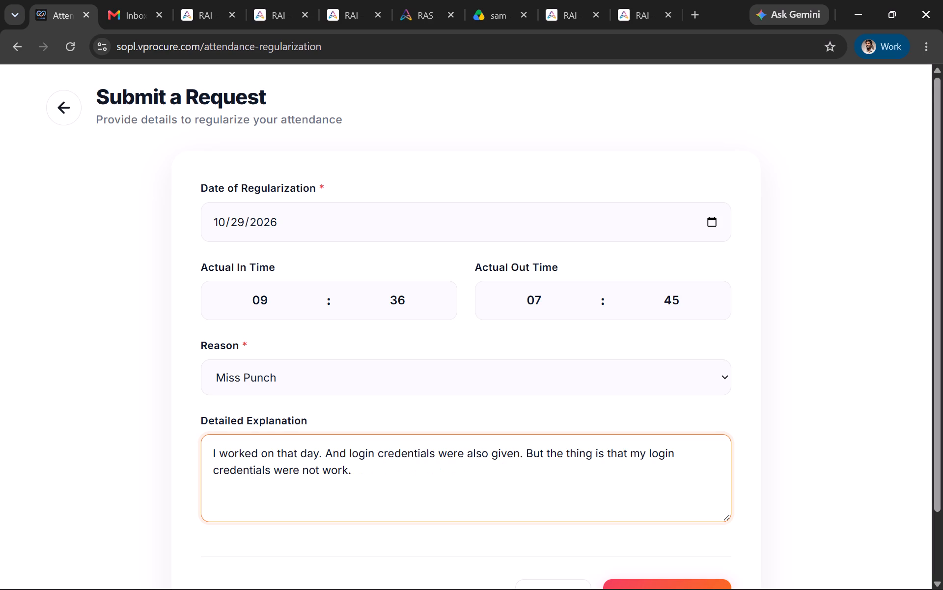
{"action": "type", "text": "ing and informed the tam"}
{"action": "key", "text": "space"}
{"action": "key", "text": "BackSpace"}
{"action": "key", "text": "BackSpace"}
{"action": "key", "text": "BackSpace"}
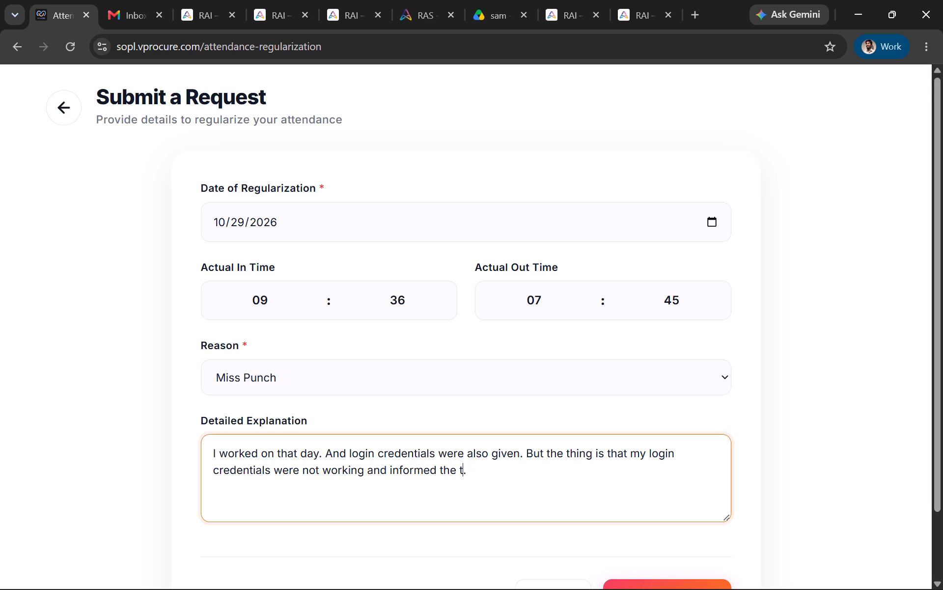
{"action": "type", "text": "eam on this"}
Append the sentence "they provided me the next day." to the detailed explanation.
{"action": "key", "text": "Right"}
{"action": "key", "text": "space"}
{"action": "type", "text": "they"}
{"action": "key", "text": "space"}
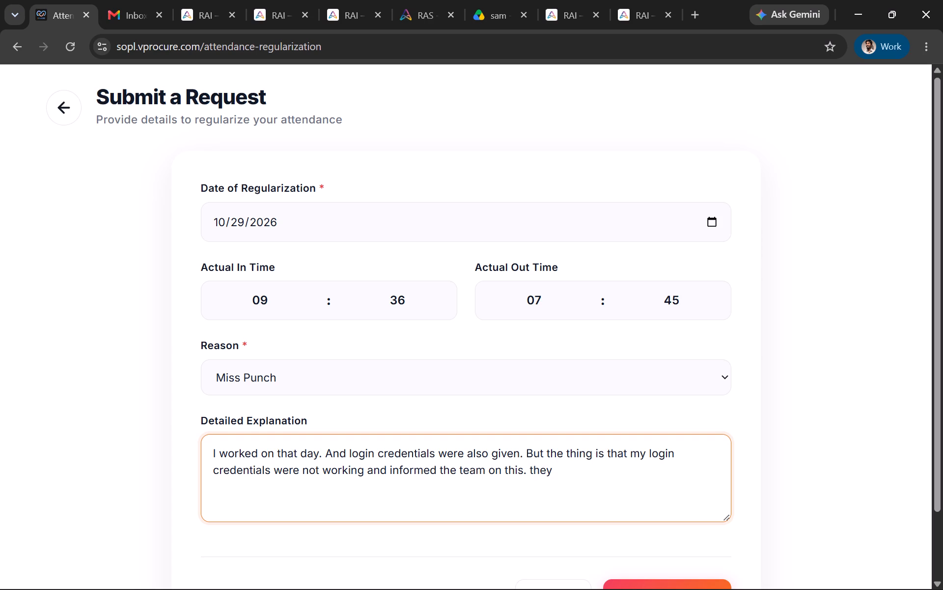
{"action": "key", "text": "r"}
{"action": "key", "text": "BackSpace"}
{"action": "type", "text": "provided m"}
{"action": "key", "text": "space"}
{"action": "key", "text": "BackSpace"}
{"action": "type", "text": "e tha"}
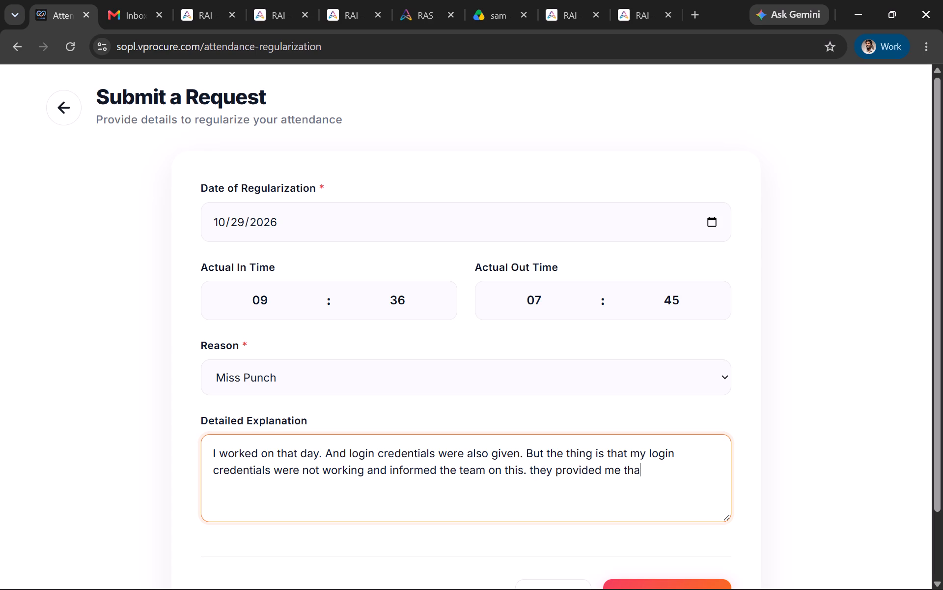
{"action": "key", "text": "BackSpace"}
{"action": "type", "text": "e next da"}
{"action": "key", "text": "BackSpace"}
{"action": "type", "text": "ay."}
Finish the detailed explanation with "Kindly approve this." and "Thank you" on separate new lines.
{"action": "key", "text": "shift+Return"}
{"action": "type", "text": "thank you"}
{"action": "key", "text": "BackSpace"}
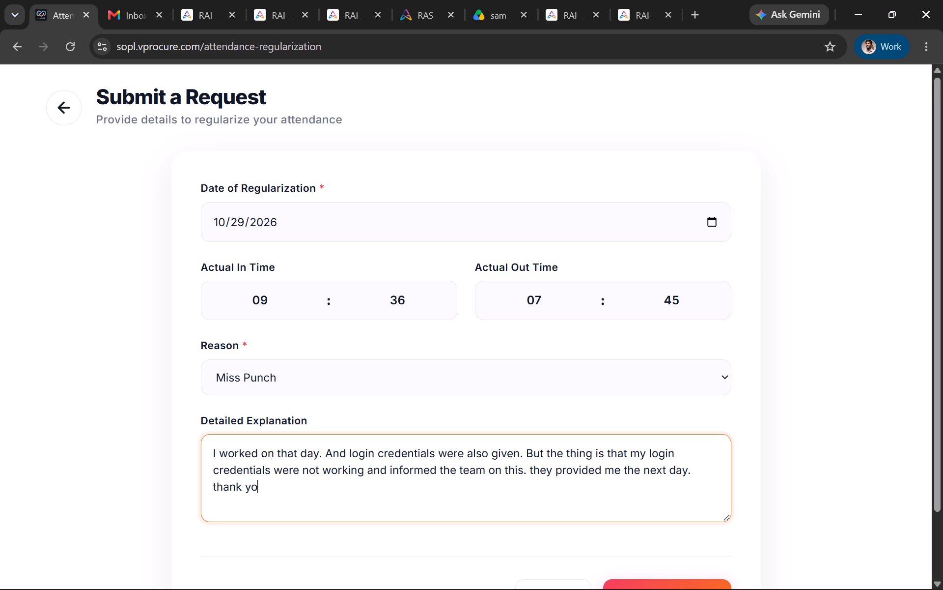
{"action": "key", "text": "ctrl+BackSpace"}
{"action": "key", "text": "ctrl+BackSpace"}
{"action": "type", "text": "Kindly a["}
{"action": "key", "text": "BackSpace"}
{"action": "type", "text": "pprove"}
{"action": "key", "text": "space"}
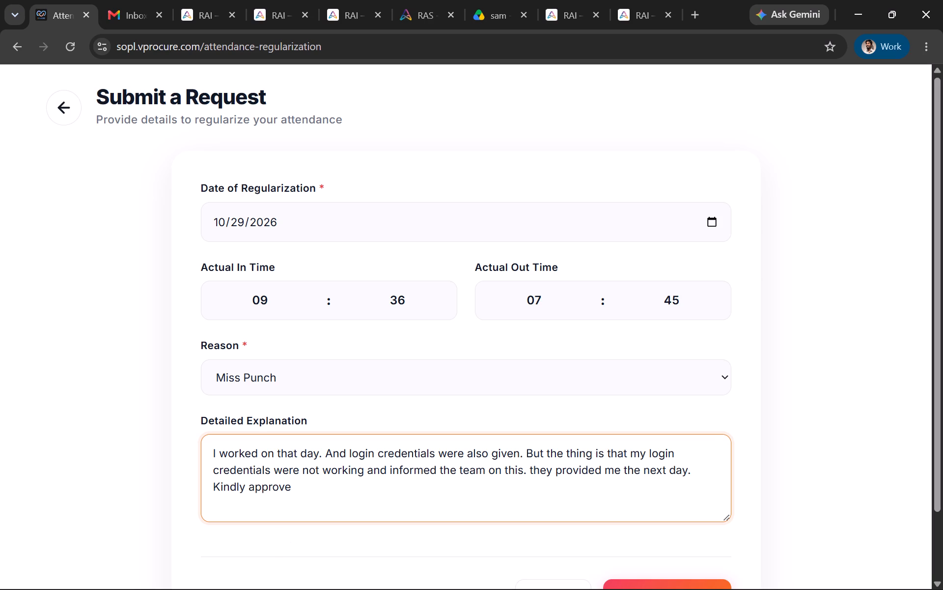
{"action": "type", "text": "this"}
{"action": "key", "text": "BackSpace"}
{"action": "key", "text": "BackSpace"}
{"action": "key", "text": "BackSpace"}
{"action": "key", "text": "BackSpace"}
{"action": "type", "text": "this"}
{"action": "key", "text": "period"}
{"action": "key", "text": "shift+Return"}
{"action": "key", "text": "t"}
{"action": "key", "text": "BackSpace"}
{"action": "type", "text": "Thank you"}
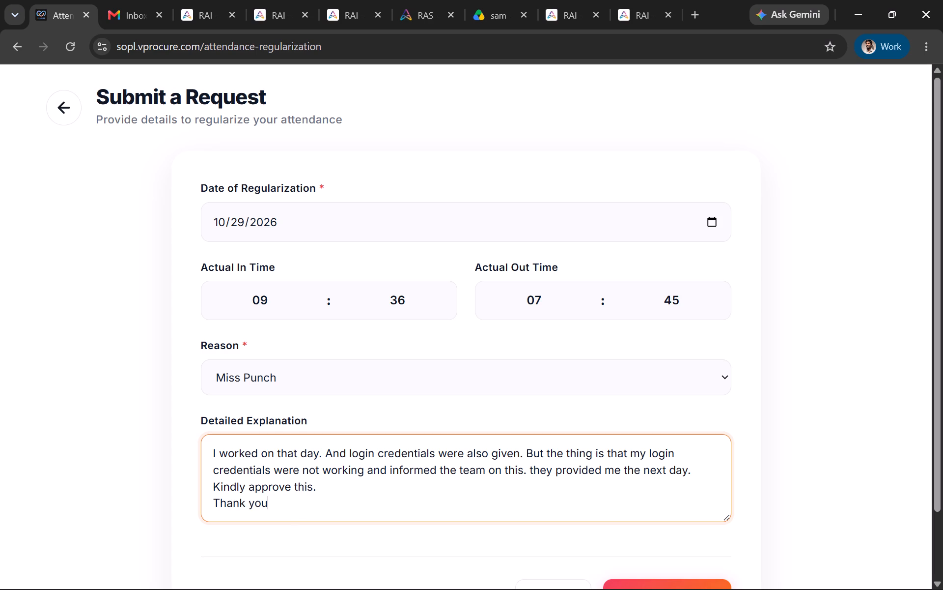
Submit the 29 October regularization request and go back to the Quick Action page.
{"action": "scroll", "coordinate": [334, 485], "scroll_direction": "down", "scroll_amount": 3}
{"action": "left_click", "coordinate": [681, 524]}
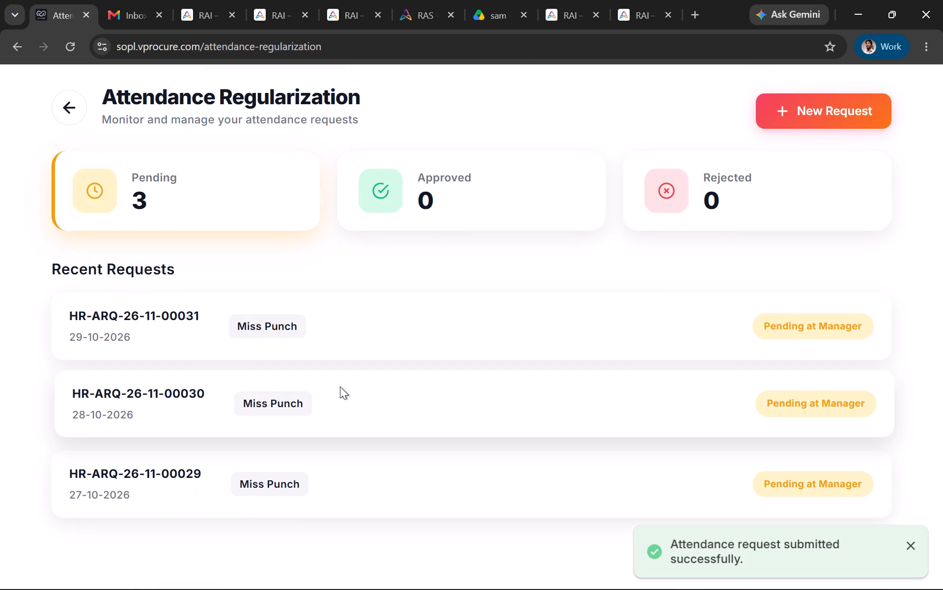
{"action": "left_click", "coordinate": [59, 104]}
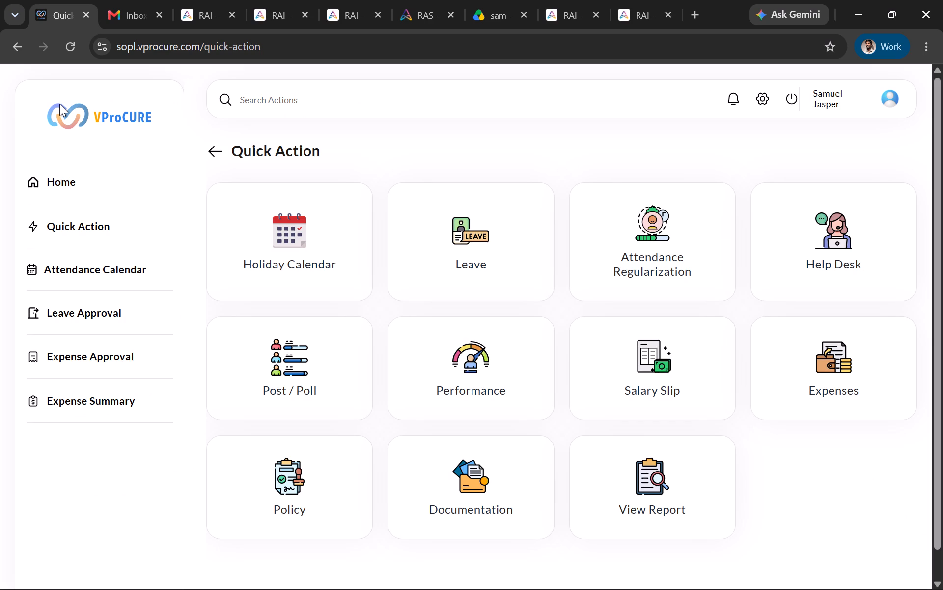
Switch to the Adya GTM Outreach workspace in RAI and submit "Yes, score the prospect" as the ICP Scoring answer.
{"action": "left_click", "coordinate": [202, 0]}
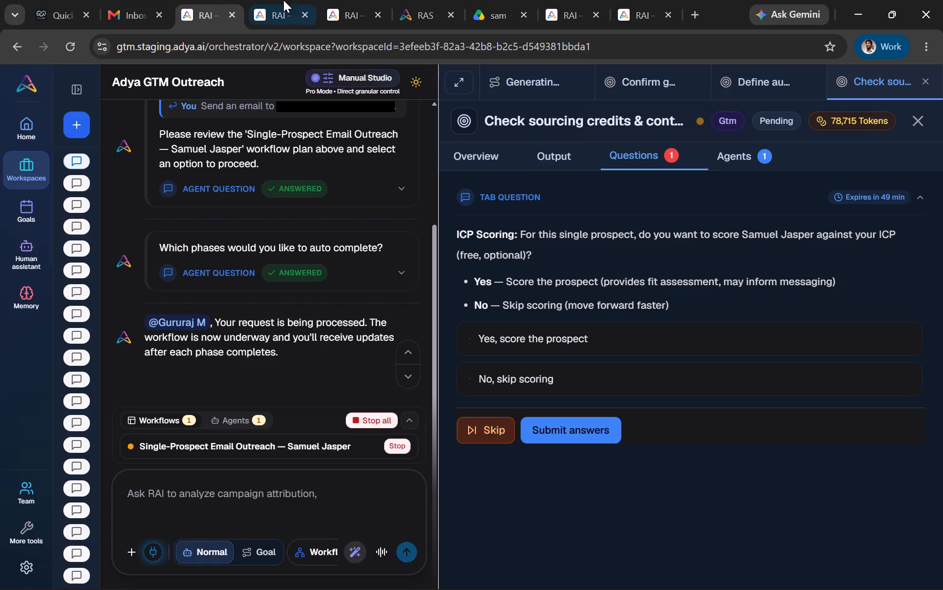
{"action": "left_click", "coordinate": [274, 0]}
{"action": "left_click", "coordinate": [336, 0]}
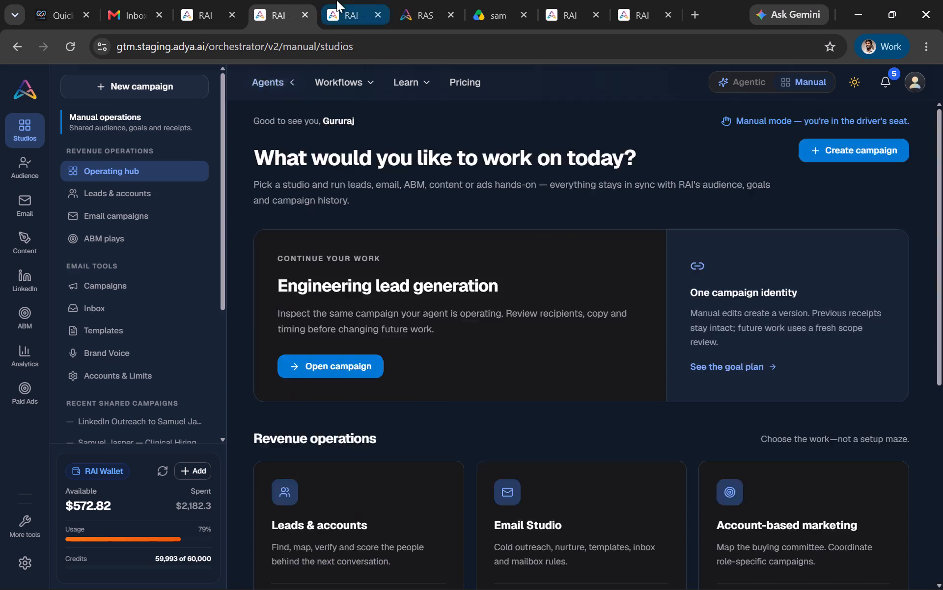
{"action": "left_click", "coordinate": [221, 0]}
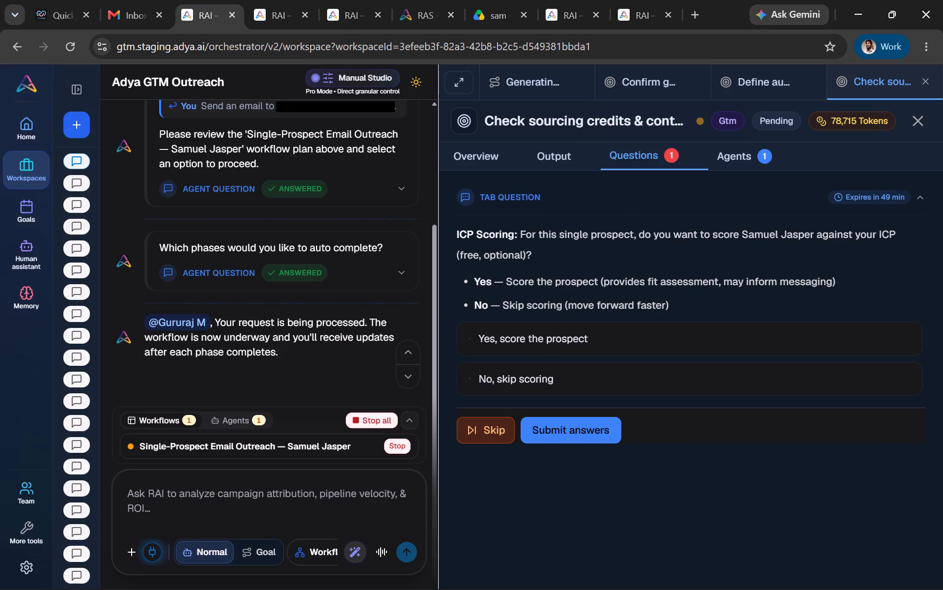
{"action": "scroll", "coordinate": [264, 342], "scroll_direction": "down", "scroll_amount": 3}
{"action": "left_click", "coordinate": [545, 344]}
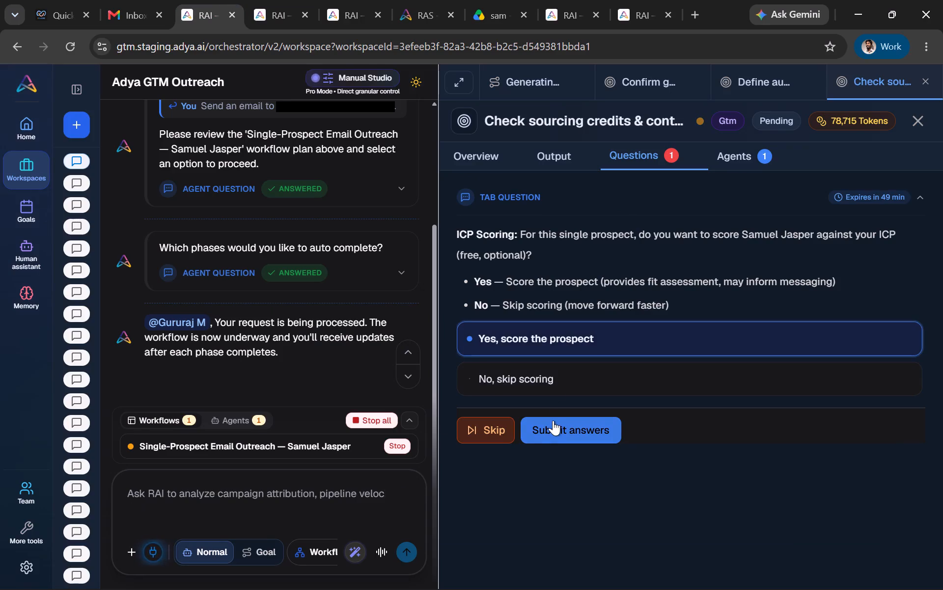
{"action": "left_click", "coordinate": [556, 425]}
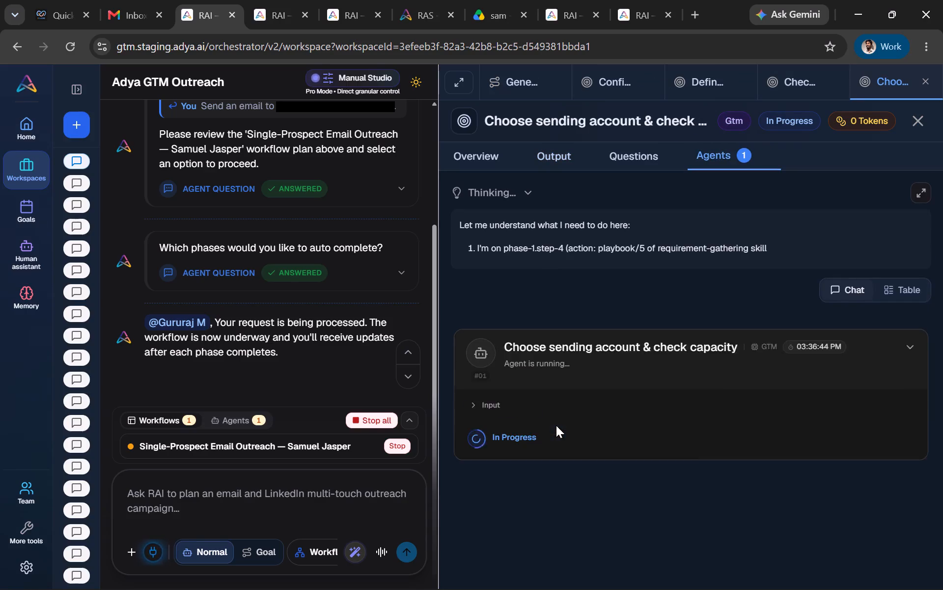
Switch to the RAS conversation "Aerospace Themed Short Story" and review the Enterprise Search reply back to its opening paragraph.
{"action": "left_click", "coordinate": [427, 0]}
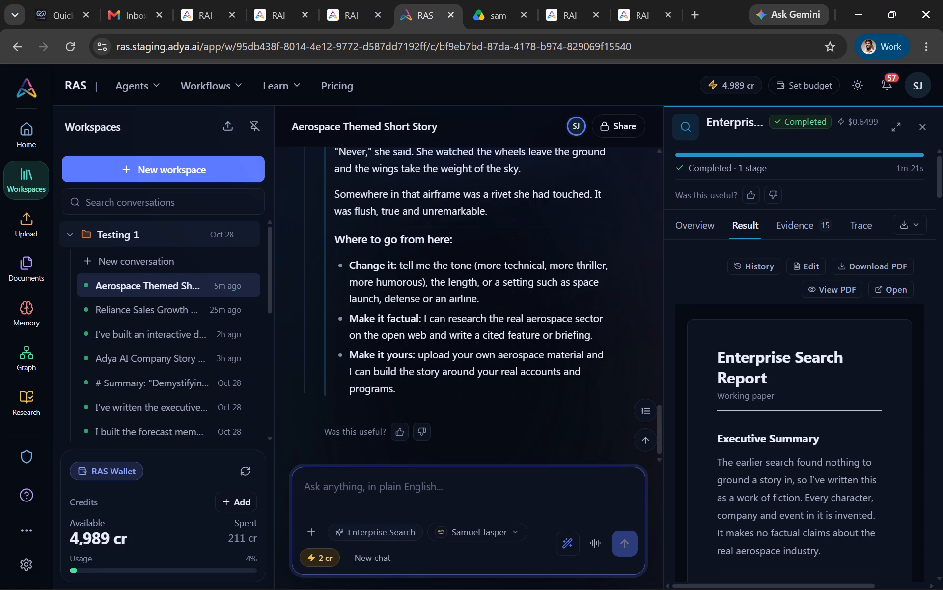
{"action": "scroll", "coordinate": [458, 319], "scroll_direction": "up", "scroll_amount": 4}
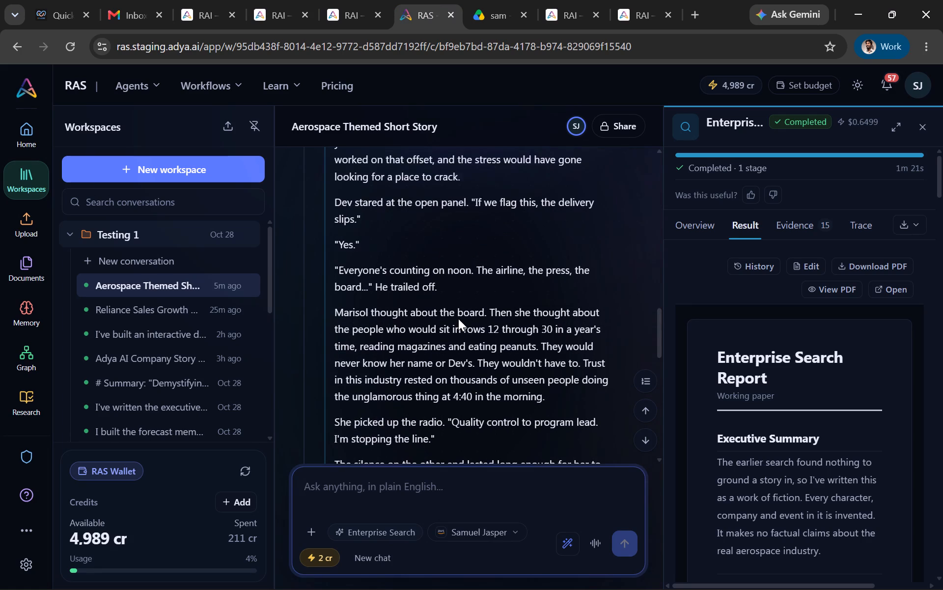
{"action": "scroll", "coordinate": [458, 319], "scroll_direction": "up", "scroll_amount": 7}
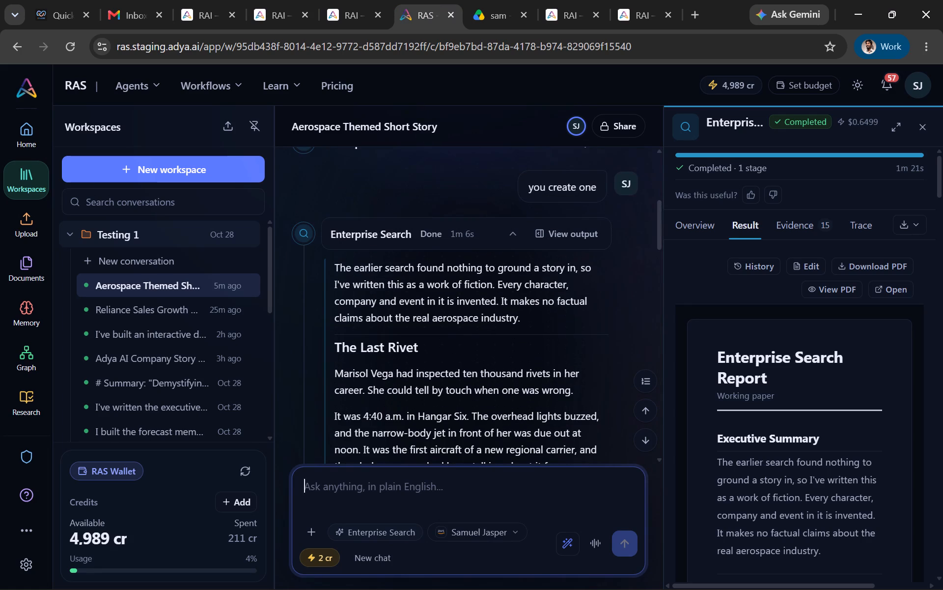
{"action": "left_click", "coordinate": [362, 340]}
{"action": "left_click_drag", "start_coordinate": [390, 280], "coordinate": [498, 295]}
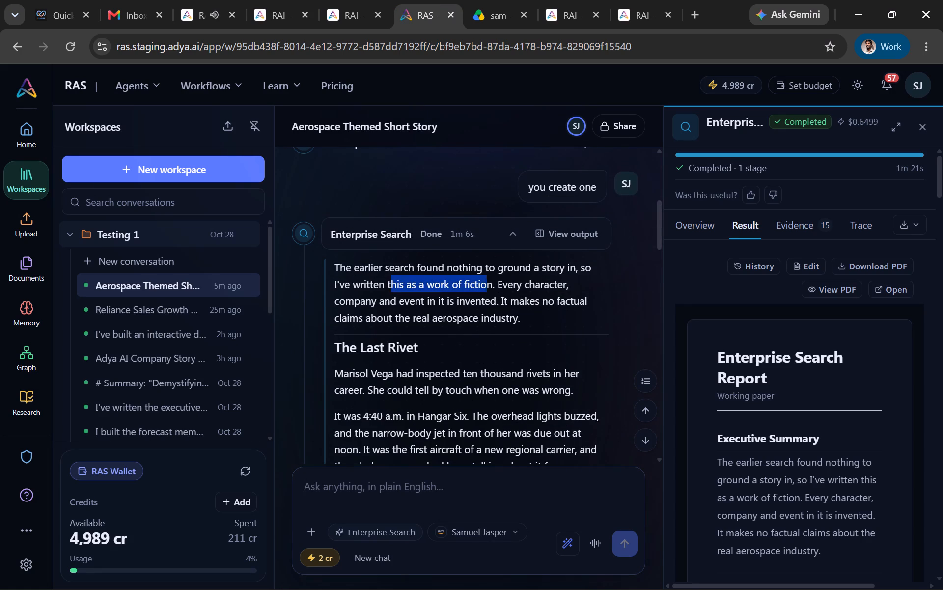
Submit the follow-up request "can you read it for me" below the story reply in the Aerospace Themed Short Story conversation.
{"action": "left_click", "coordinate": [498, 295]}
{"action": "scroll", "coordinate": [498, 295], "scroll_direction": "down", "scroll_amount": 11}
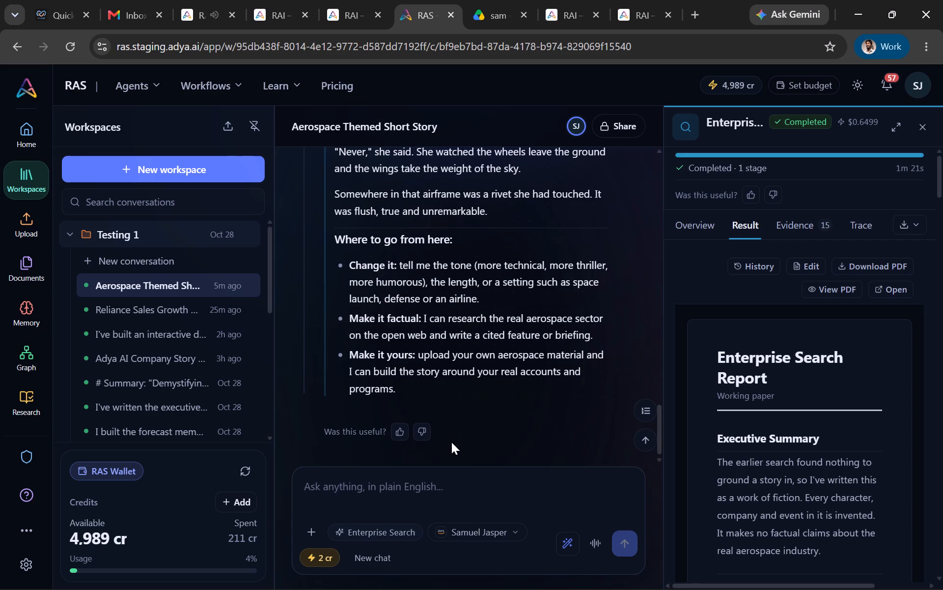
{"action": "left_click", "coordinate": [435, 480]}
{"action": "type", "text": "can you read i"}
{"action": "type", "text": "t for me"}
{"action": "key", "text": "Return"}
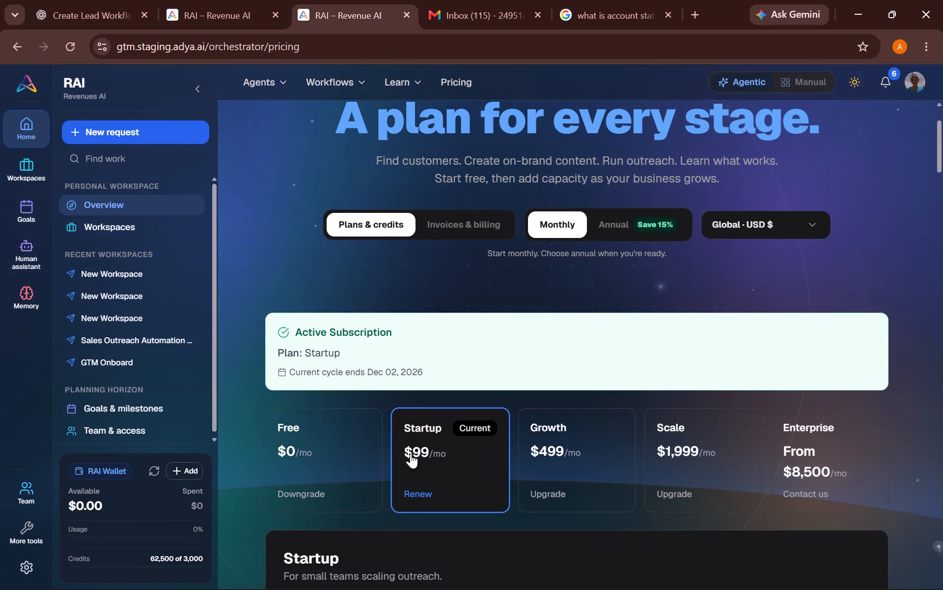
Reload the RAI pricing page and review the active subscription and the Startup plan's details.
{"action": "left_click", "coordinate": [340, 276]}
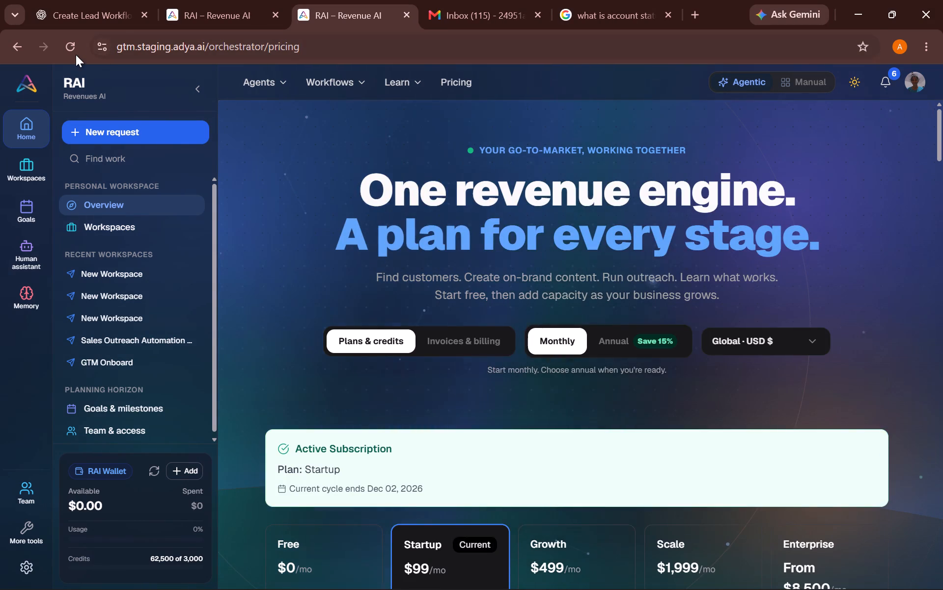
{"action": "left_click", "coordinate": [76, 55]}
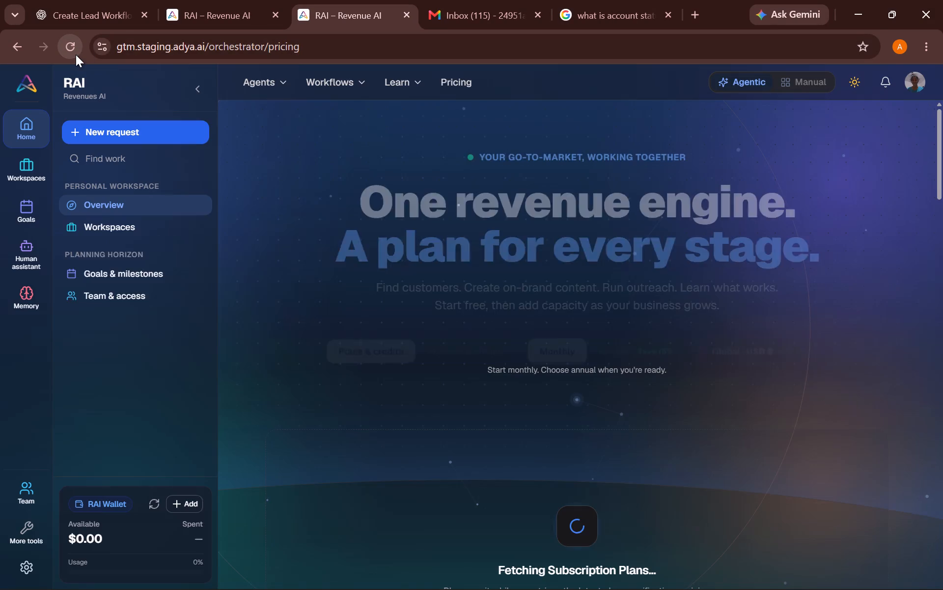
{"action": "scroll", "coordinate": [427, 217], "scroll_direction": "down", "scroll_amount": 3}
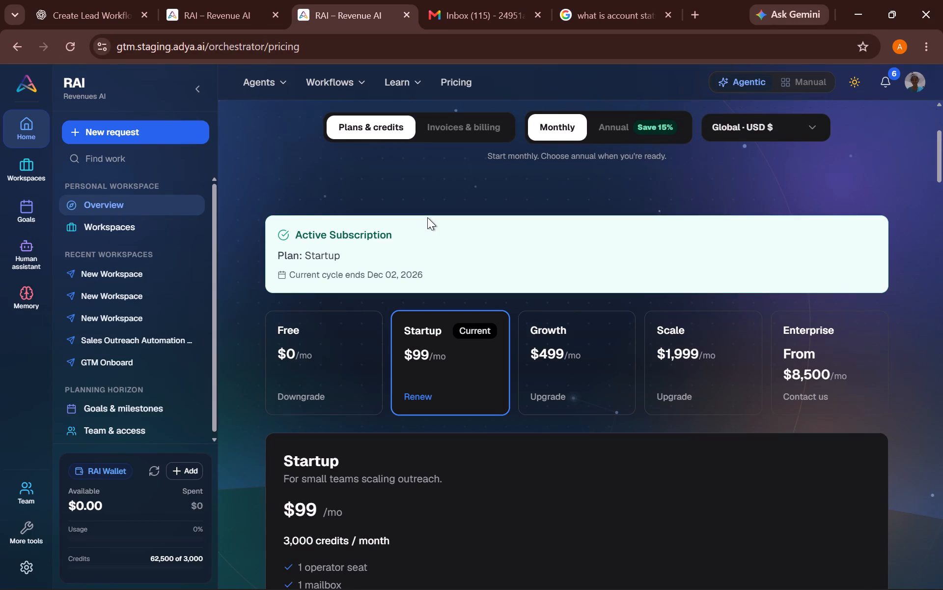
{"action": "left_click", "coordinate": [407, 251]}
{"action": "scroll", "coordinate": [484, 361], "scroll_direction": "down", "scroll_amount": 3}
{"action": "scroll", "coordinate": [484, 361], "scroll_direction": "up", "scroll_amount": 3}
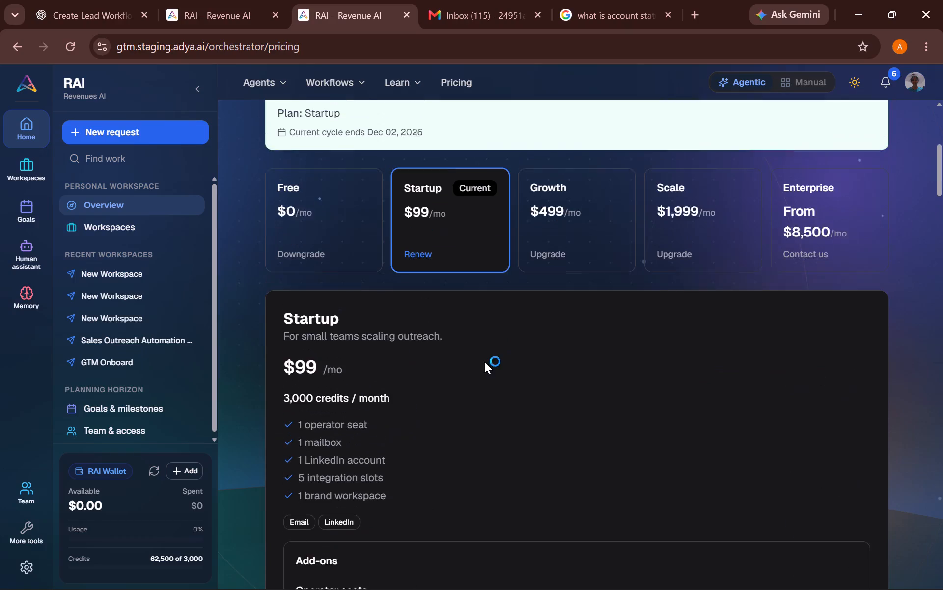
Select the Growth plan on monthly billing and bring up its add-ons and checkout option.
{"action": "left_click", "coordinate": [590, 247]}
{"action": "scroll", "coordinate": [590, 247], "scroll_direction": "down", "scroll_amount": 4}
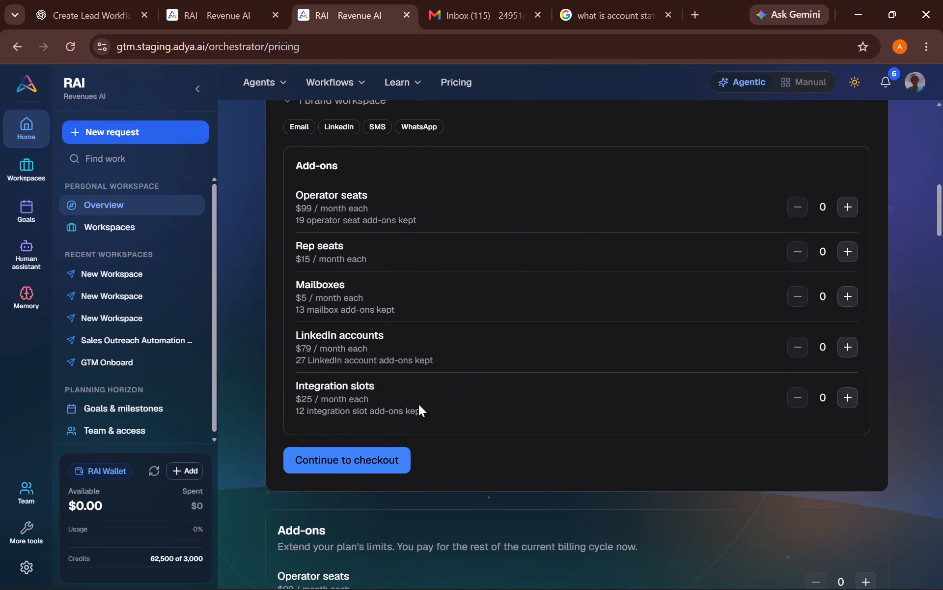
Switch to the RAI pricing page, continue to the Growth plan checkout, and examine its billing details and order summary.
{"action": "left_click", "coordinate": [381, 454]}
{"action": "left_click_drag", "start_coordinate": [797, 255], "coordinate": [871, 423]}
{"action": "left_click", "coordinate": [871, 423]}
{"action": "left_click", "coordinate": [291, 150]}
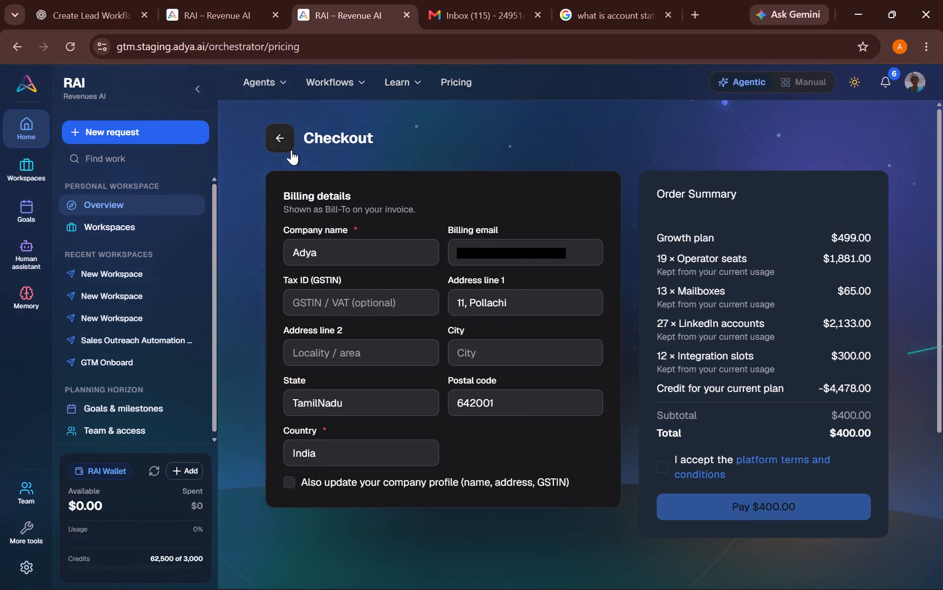
Switch to the GTM Onboard workspace with the Marketing Strategy questions.
{"action": "left_click", "coordinate": [246, 0]}
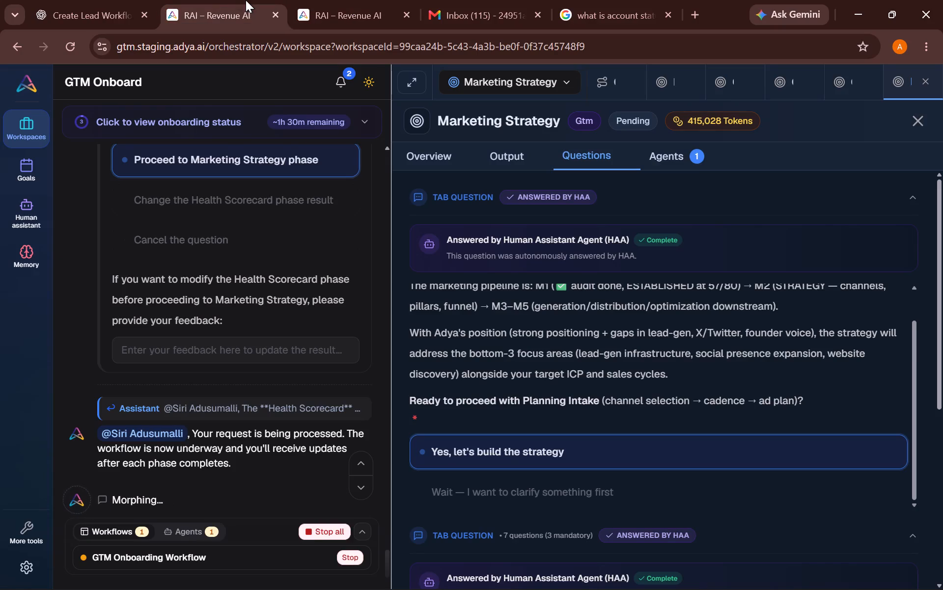
Show the hidden Windows system tray icons.
{"action": "left_click", "coordinate": [873, 586]}
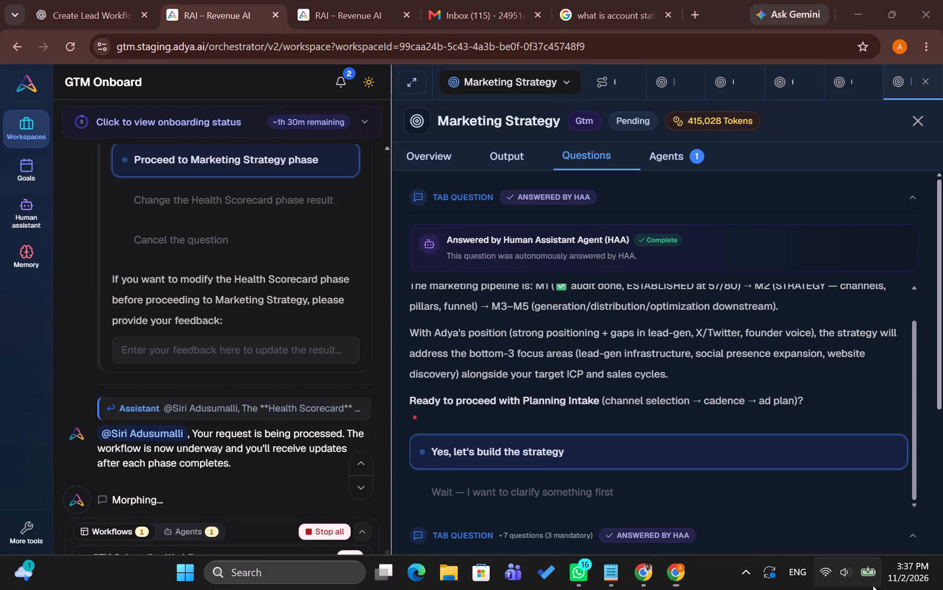
{"action": "left_click", "coordinate": [873, 586]}
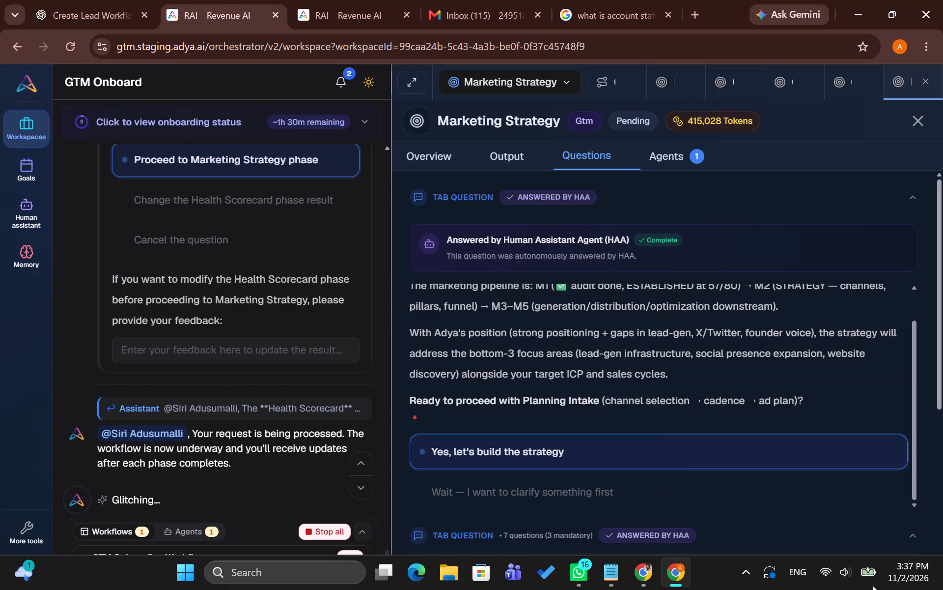
{"action": "left_click", "coordinate": [753, 574]}
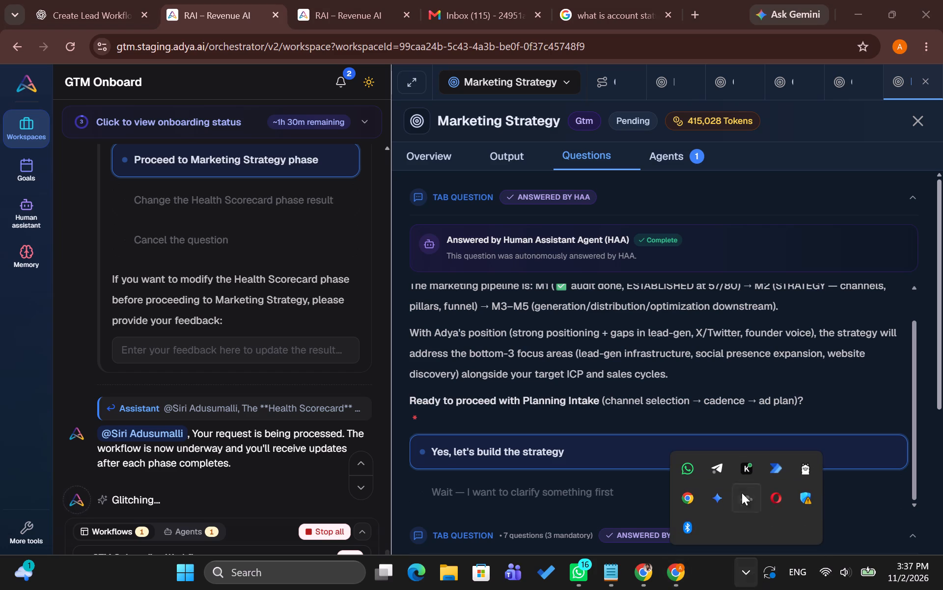